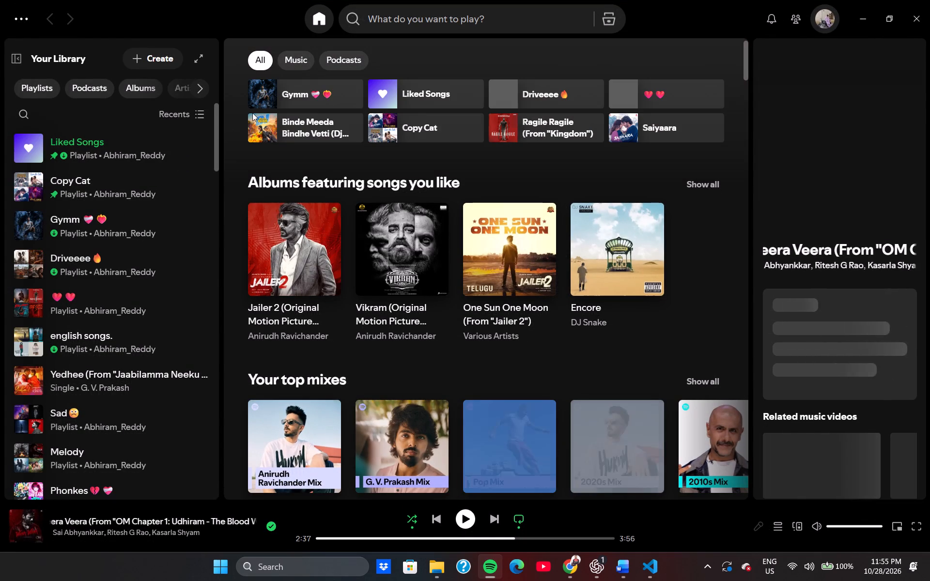
Open the Liked Songs playlist and play the Tamil track "Veezha Veera" from it.
click(403, 88)
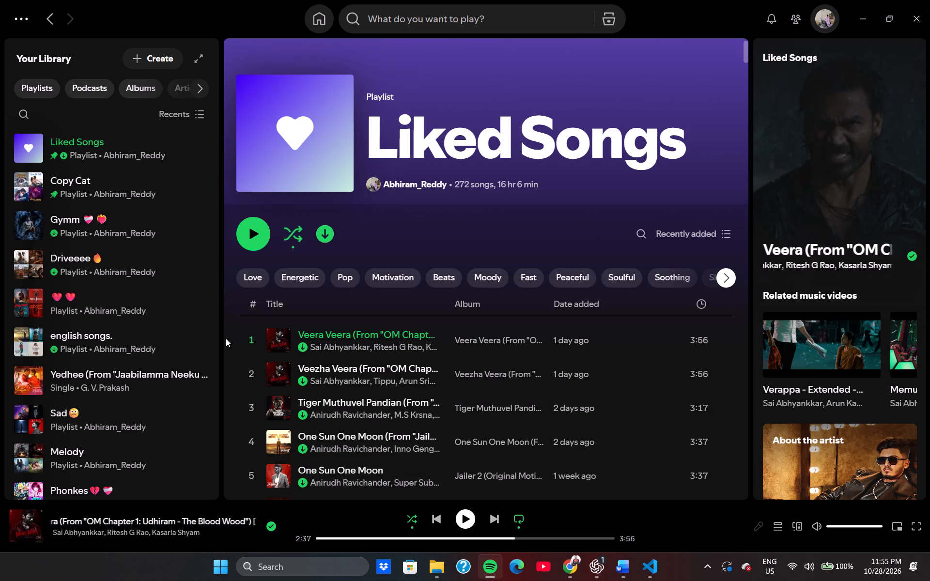
click(252, 374)
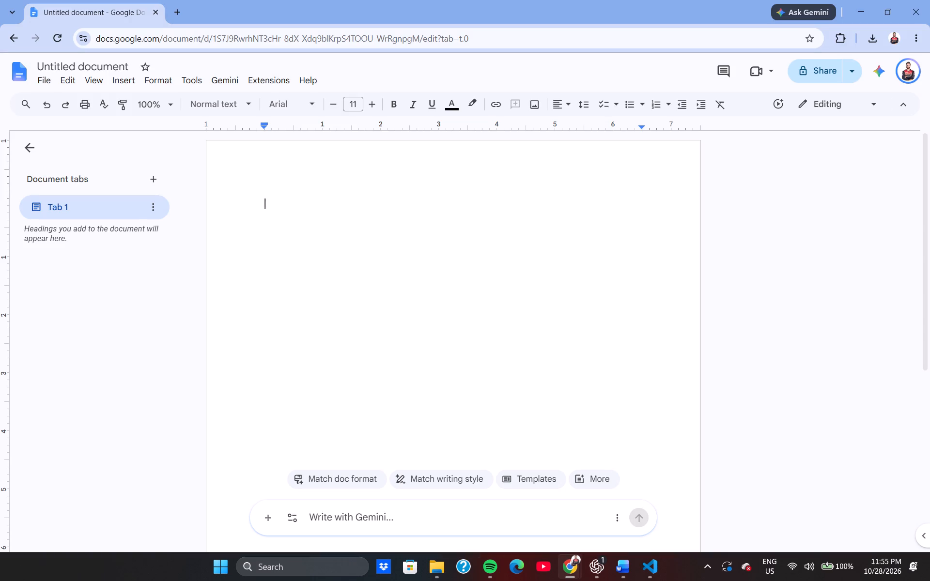
Paste the copied CerroAlto Knowledge Assistant Project line into the blank Google Docs document and delete the word "documentation" from it.
key(ctrl+v)
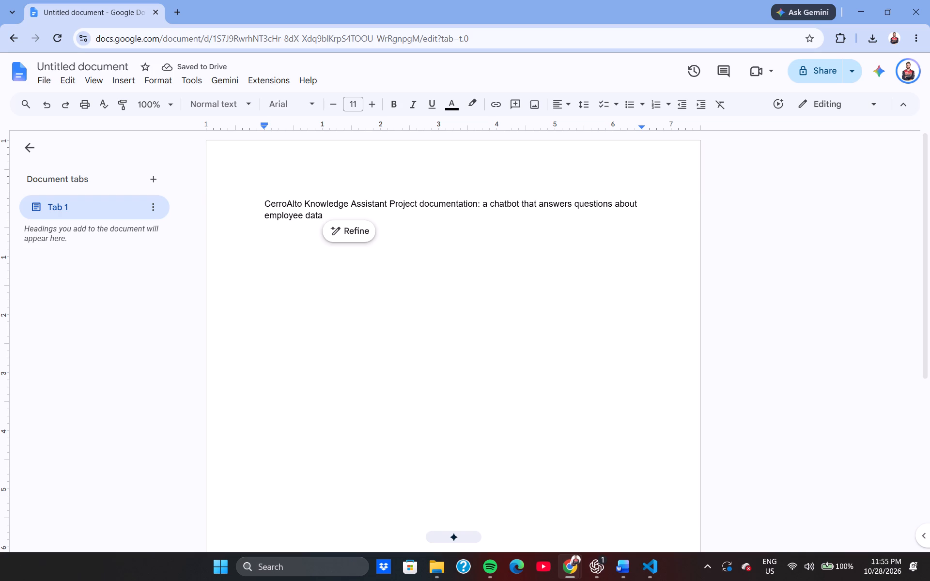
drag(475, 204, 468, 204)
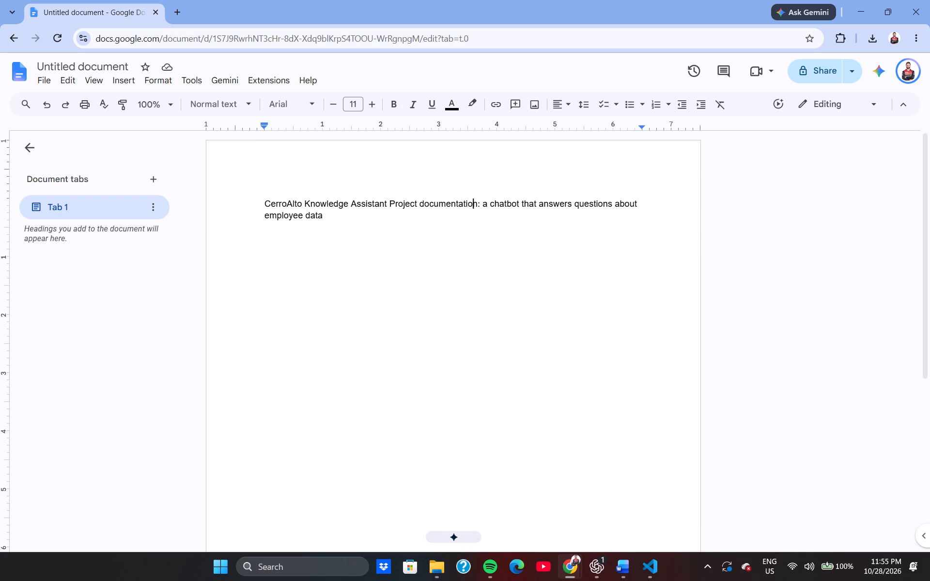
drag(468, 204, 421, 209)
key(BackSpace)
key(Right)
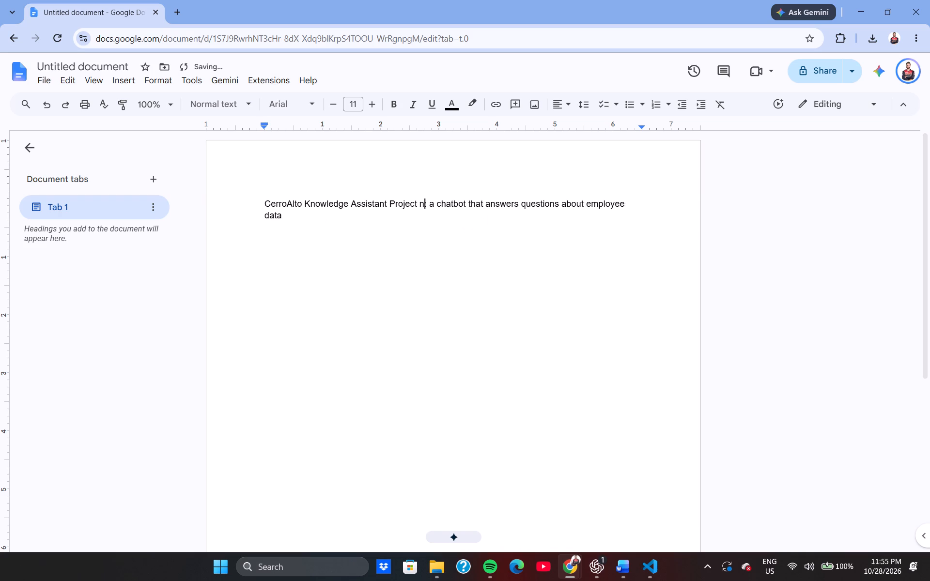
key(BackSpace)
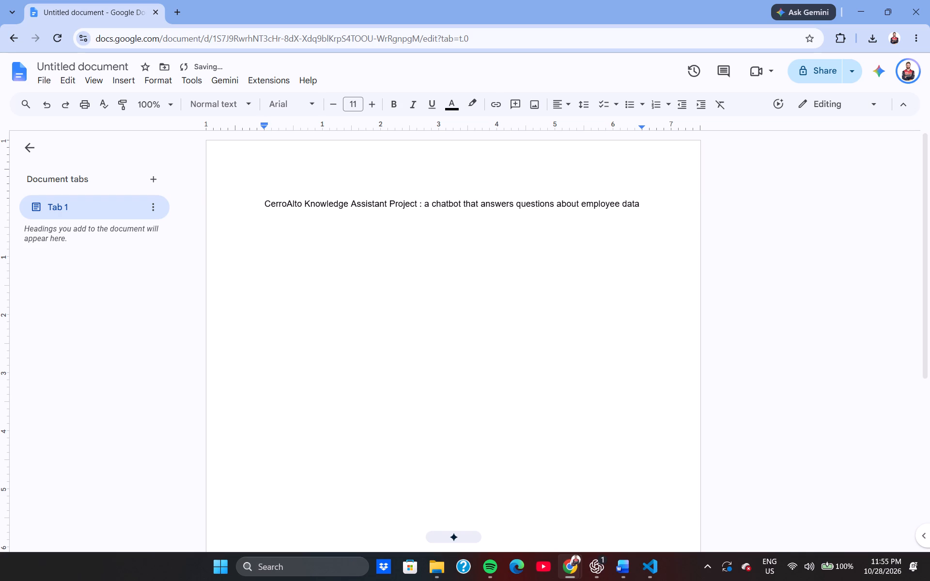
Make the text "CerroAlto Knowledge Assistant Project" bold and set its font size to 20.
drag(418, 205, 242, 190)
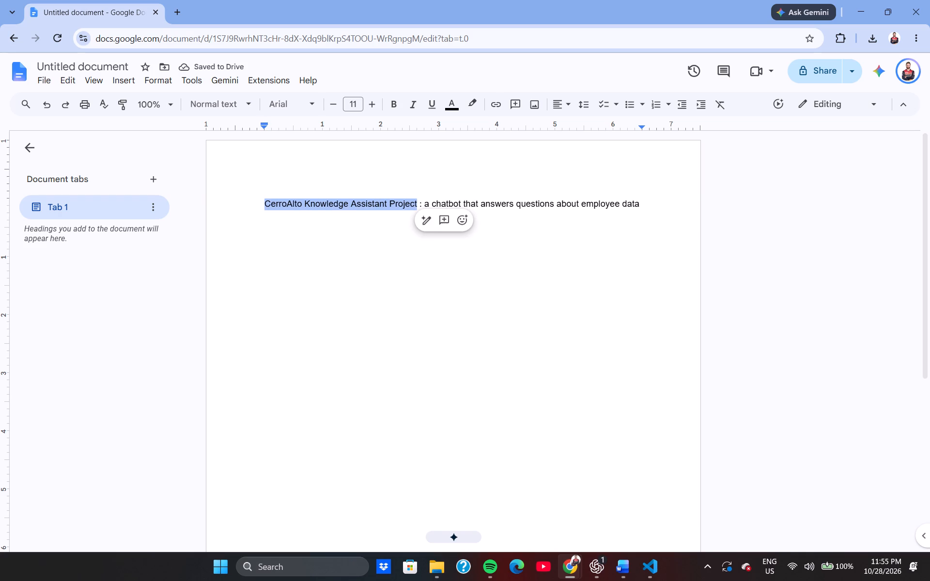
key(ctrl+b)
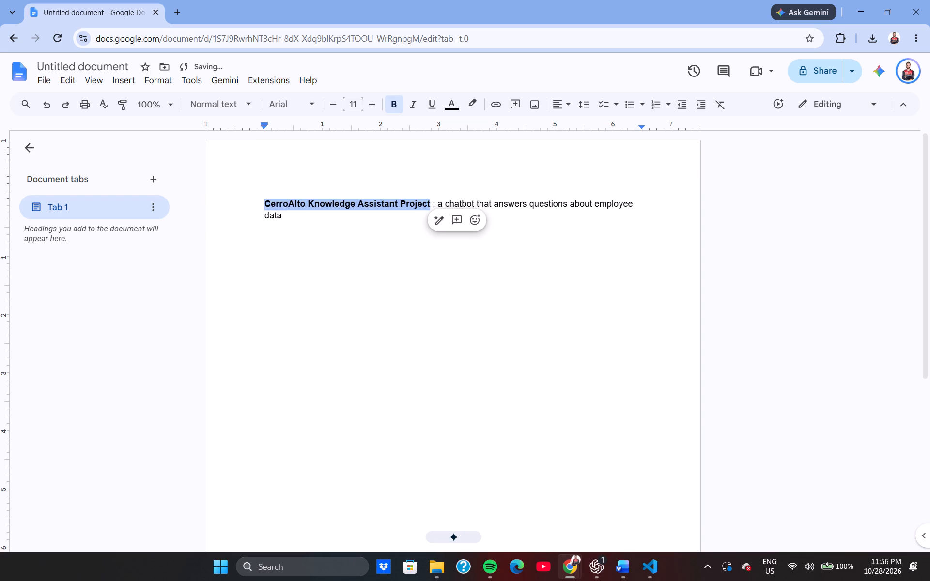
key(ctrl+equal)
key(ctrl+equal)
key(ctrl+equal)
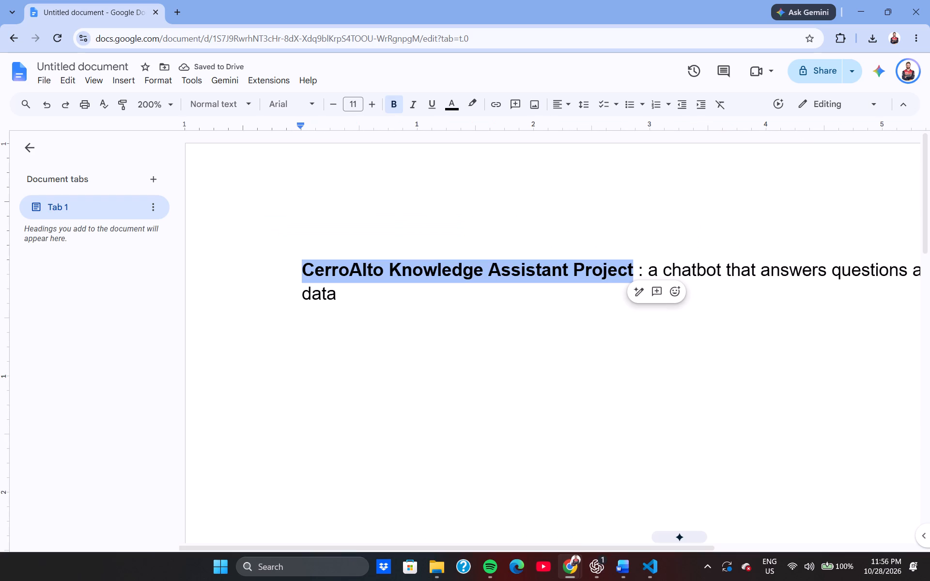
key(ctrl+minus)
key(ctrl+minus)
key(ctrl+minus)
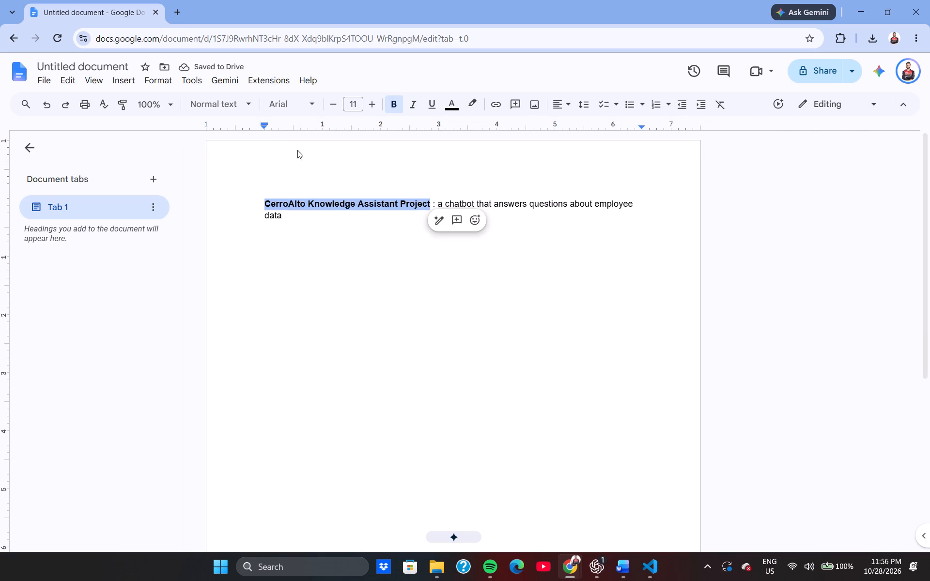
triple_click(372, 102)
triple_click(372, 102)
click(372, 102)
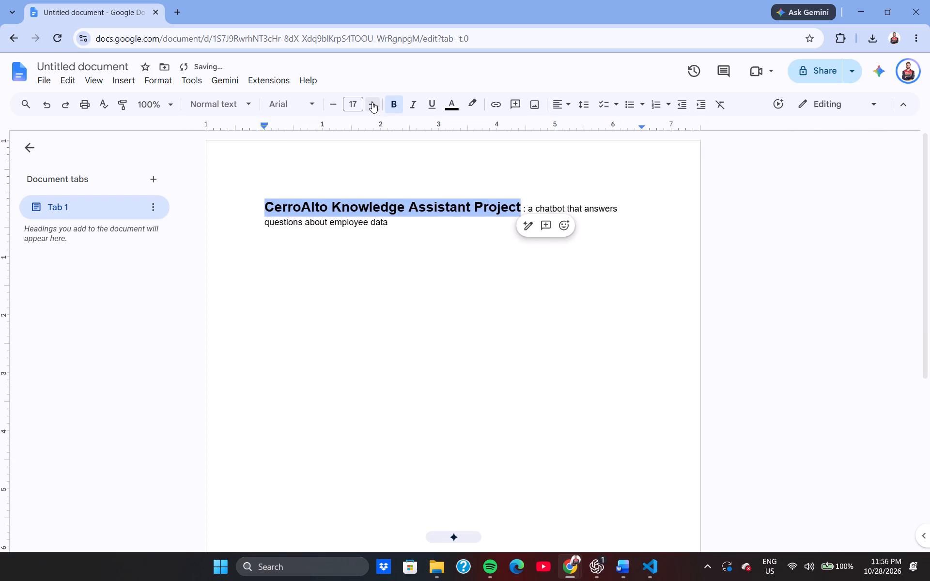
click(372, 102)
click(372, 102)
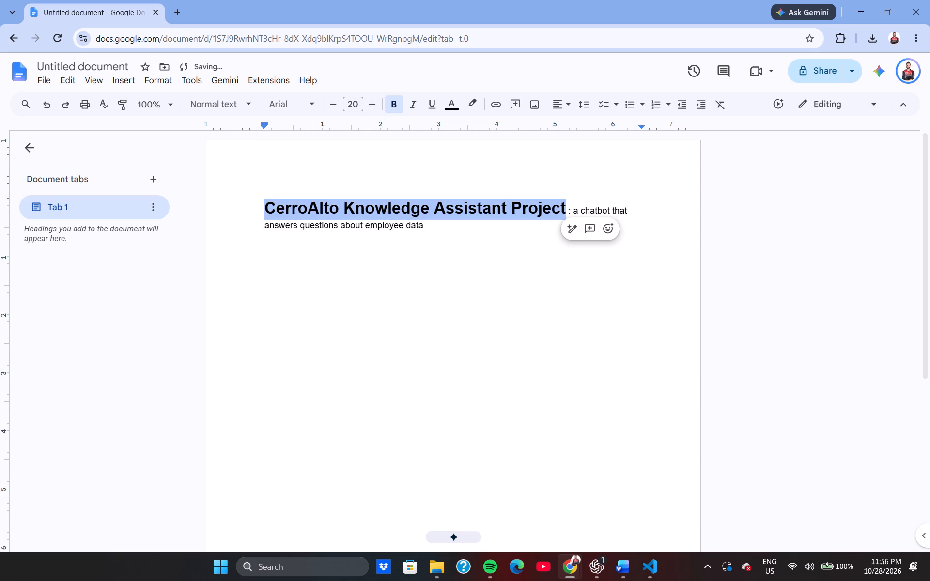
Replace the colon after the title with a line break and start the chatbot description line with a hyphen.
click(572, 210)
click(572, 210)
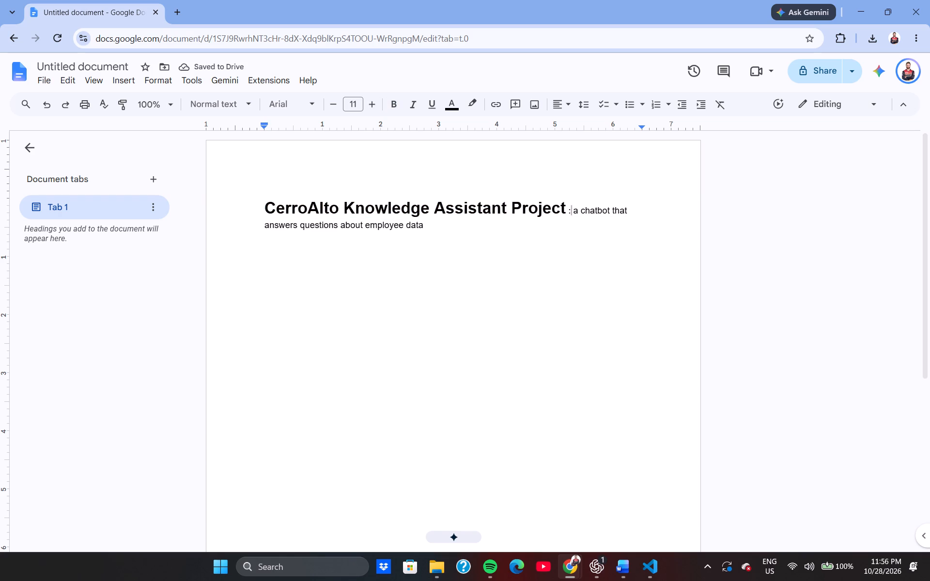
key(BackSpace)
key(Return)
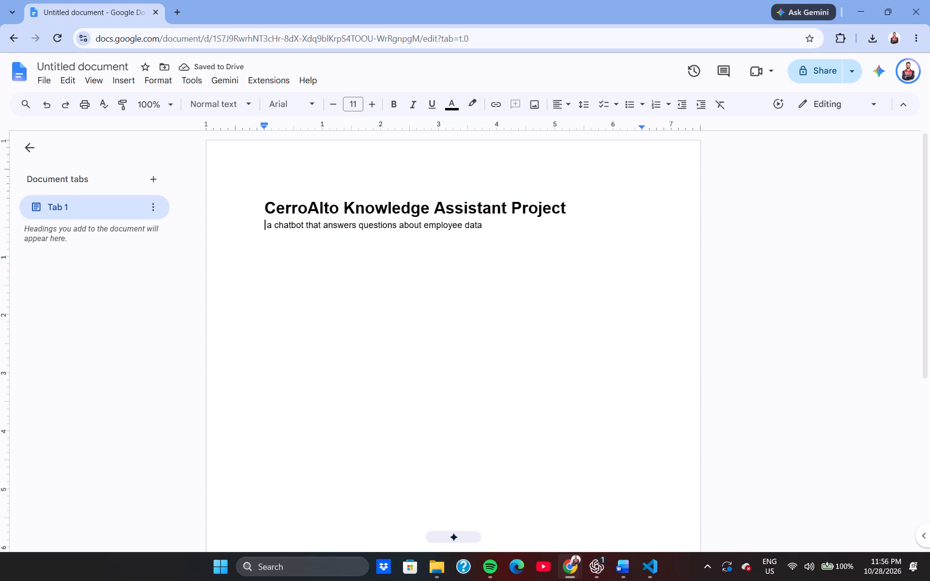
key(minus)
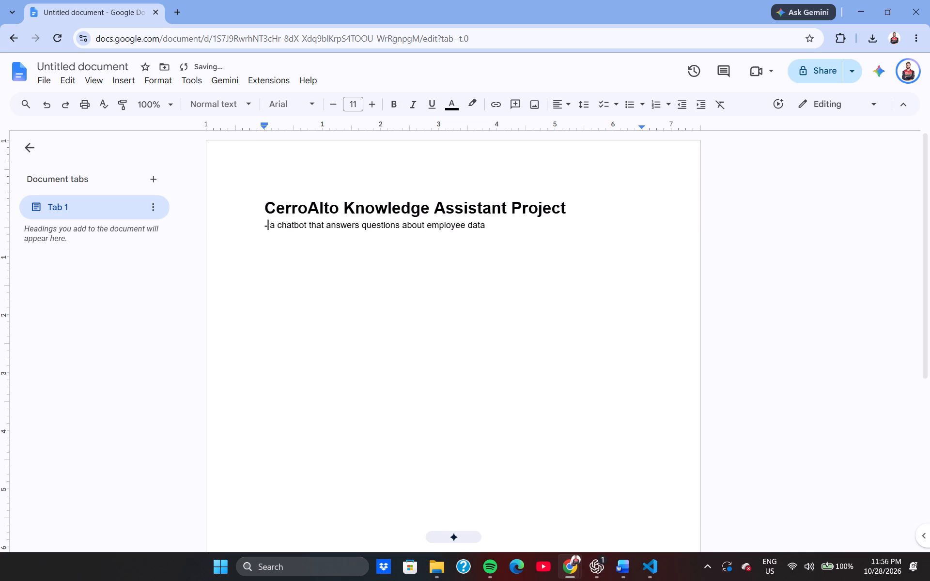
Set the whole "- a chatbot that answers questions about employee data" line to font size 14.
drag(503, 227, 268, 227)
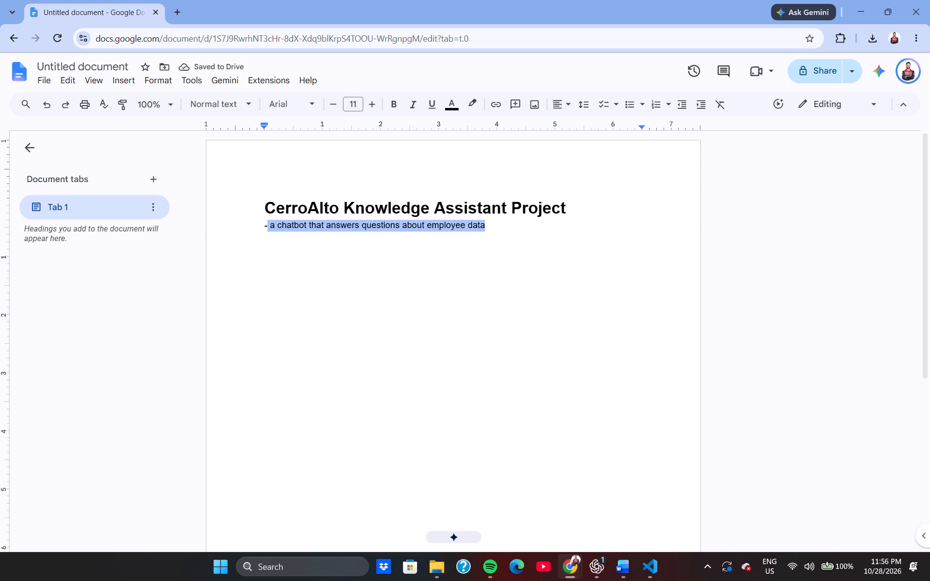
drag(268, 227, 263, 227)
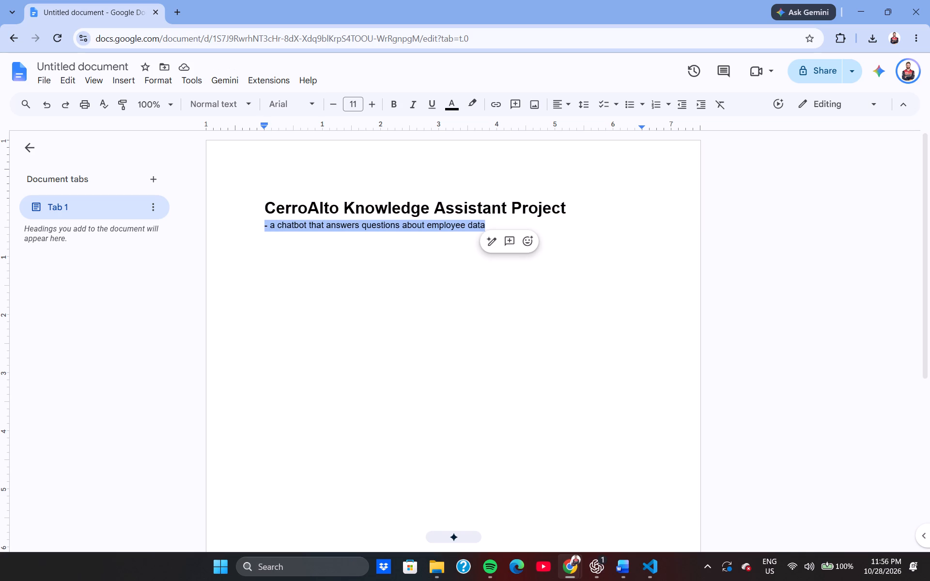
triple_click(371, 106)
click(402, 379)
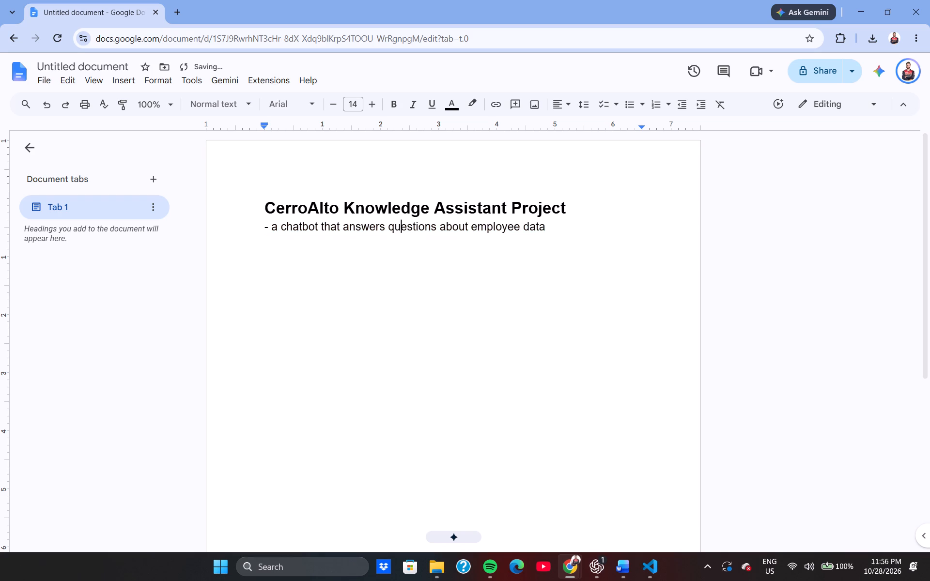
Start a new line below the chatbot description.
click(551, 247)
key(Return)
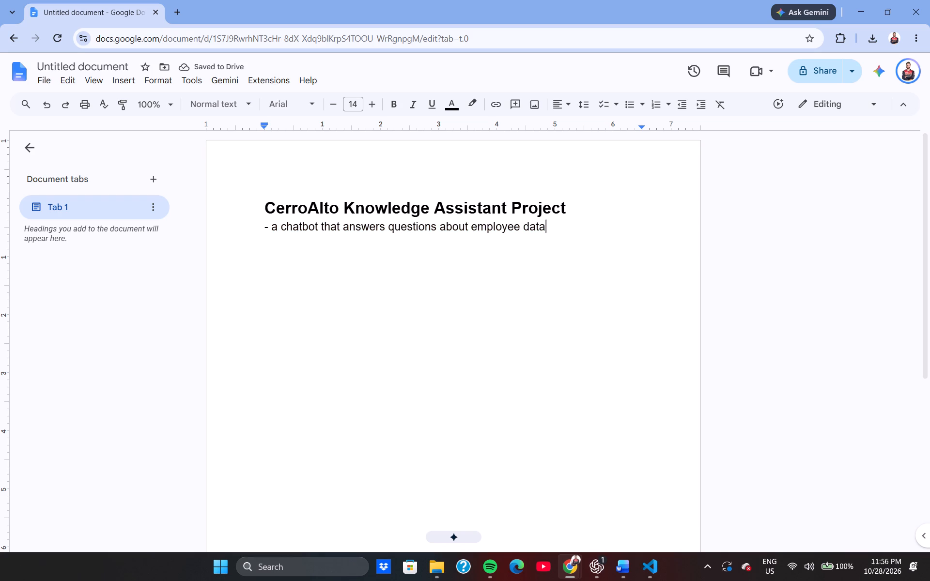
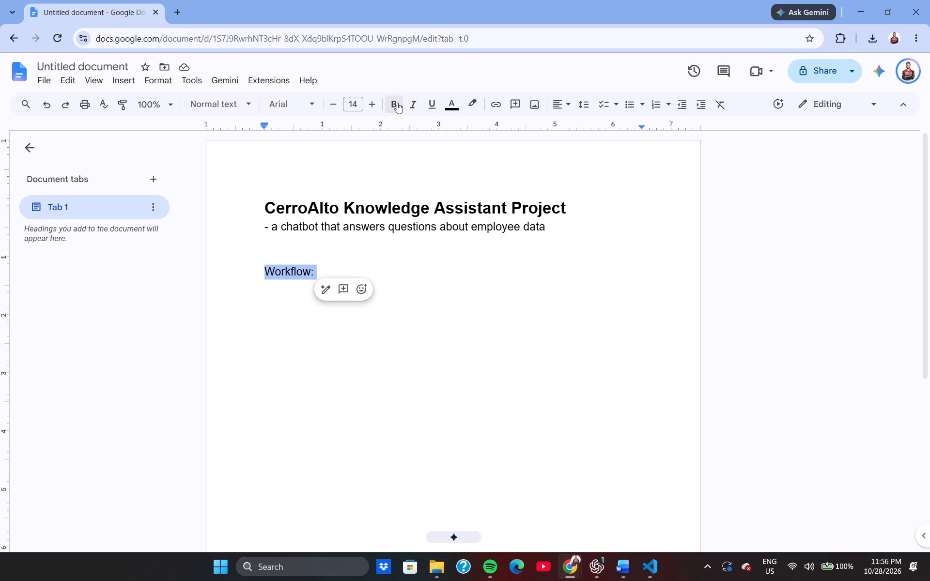
Make the "Workflow:" heading below the chatbot description bold and set its font size to 16.
click(397, 103)
click(368, 101)
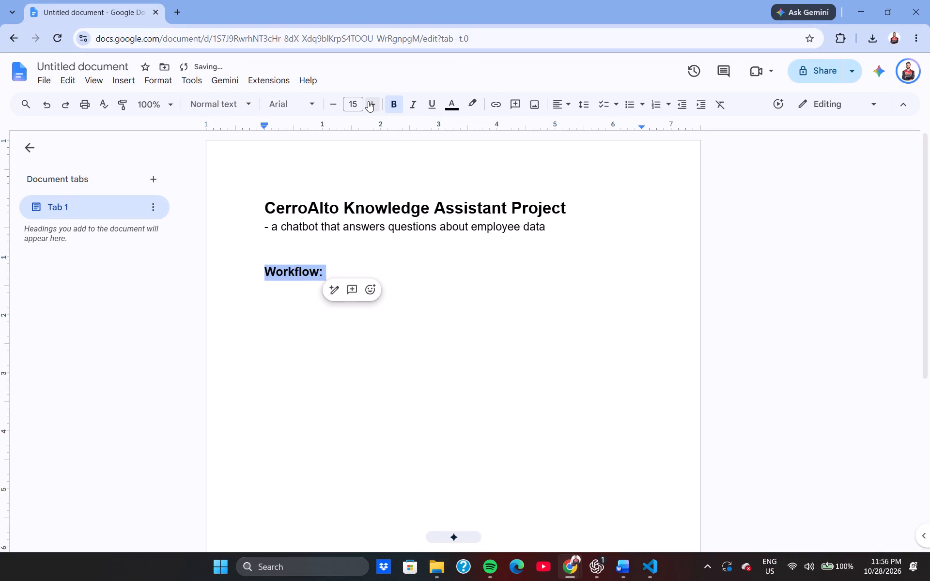
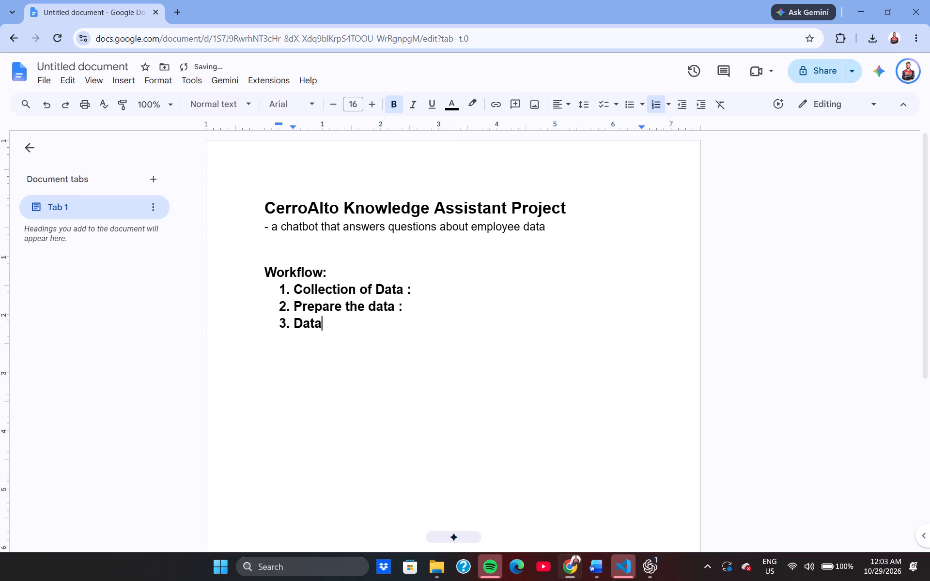
key(BackSpace)
key(shift+underscore)
text(Loader)
key(space)
text(:)
key(space)
key(Return)
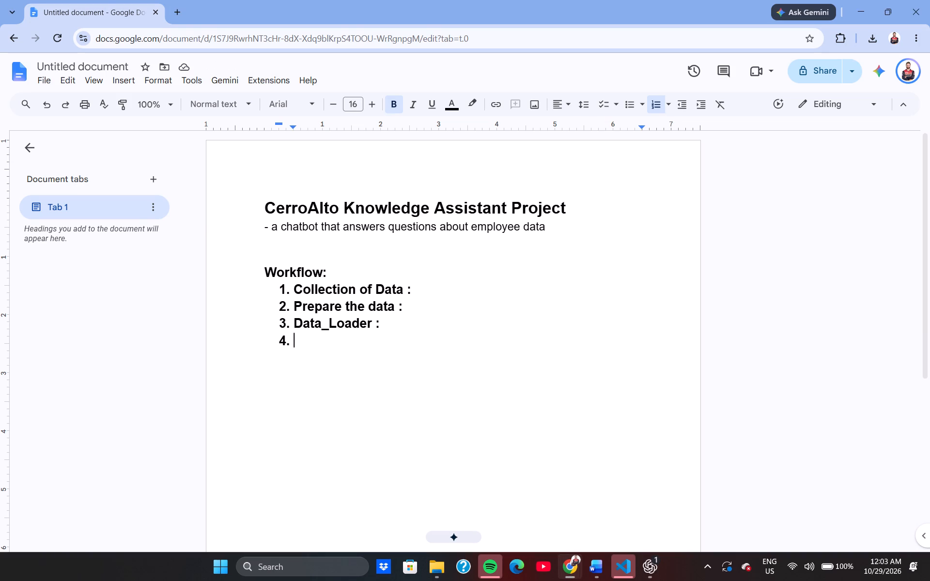
Enter "Generation of Embiddings :" as workflow item 4 and start a fifth numbered item.
text(Gen)
text(eration)
key(space)
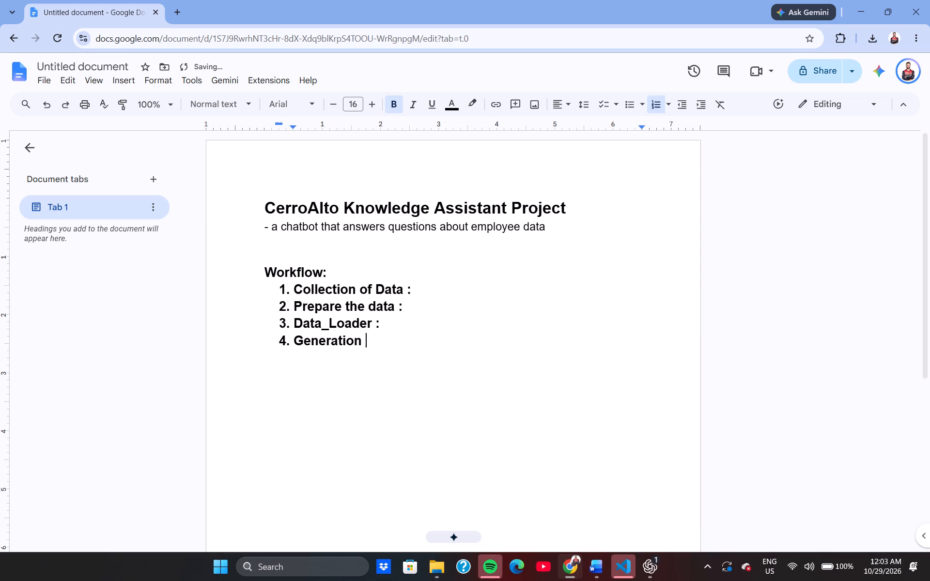
text(of)
key(space)
text(Em)
text(biddings)
key(space)
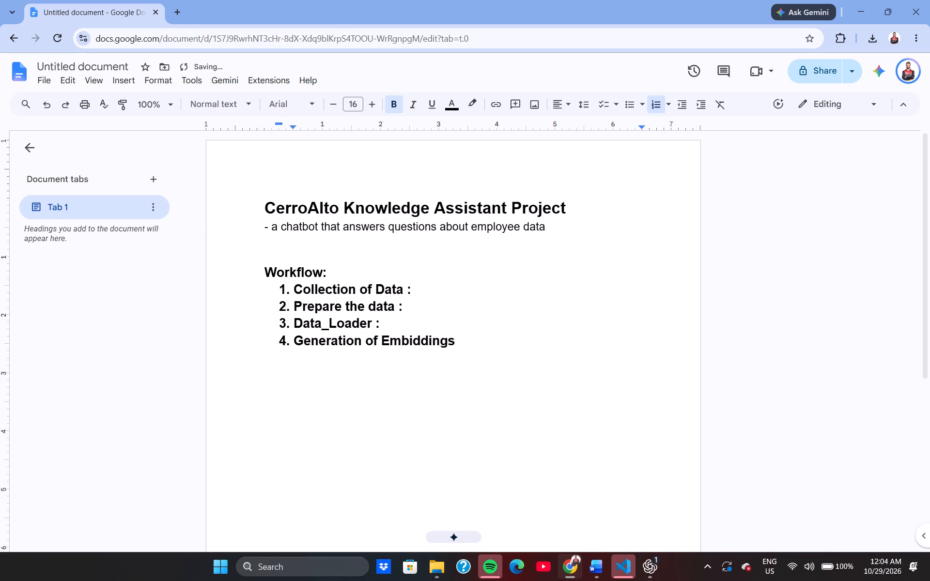
text(:)
key(space)
key(Return)
Enter "Vector_Database :" as workflow item 5.
text(Vector)
key(space)
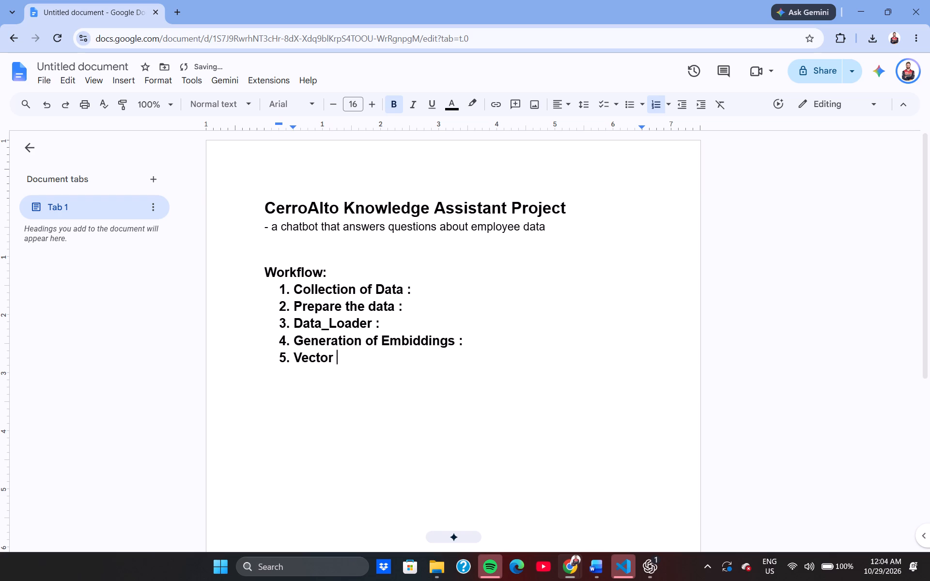
key(BackSpace)
key(shift+underscore)
text(Database)
key(space)
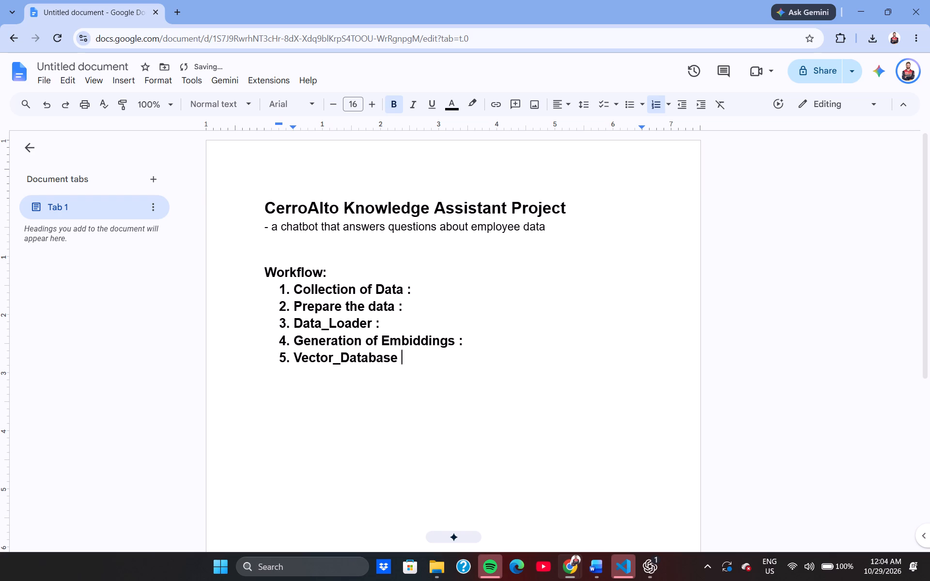
text(:)
key(space)
key(shift+Return)
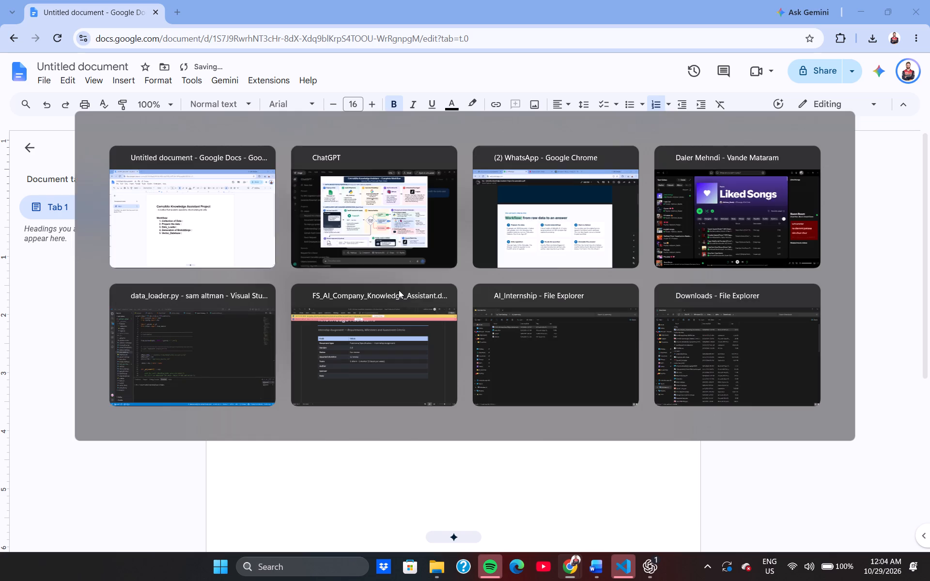
key(BackSpace)
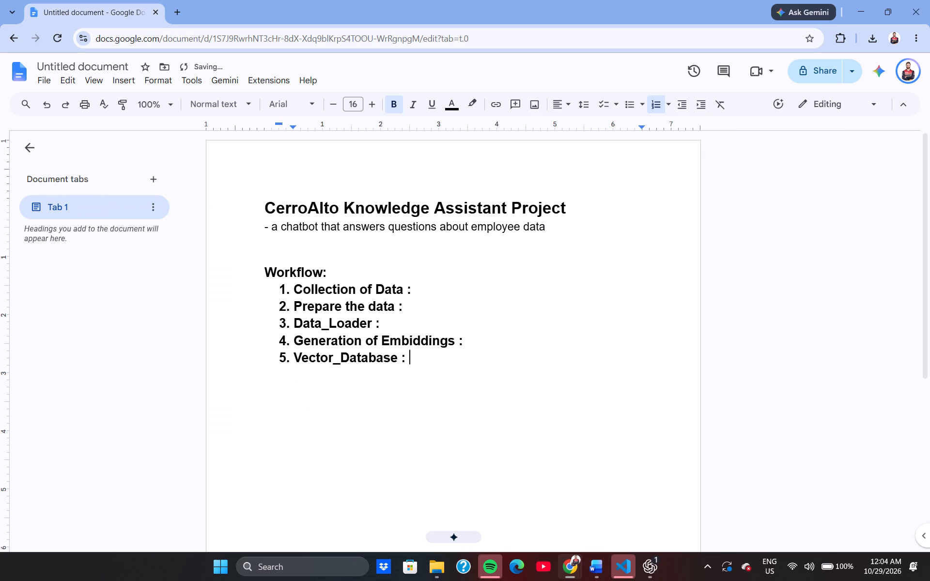
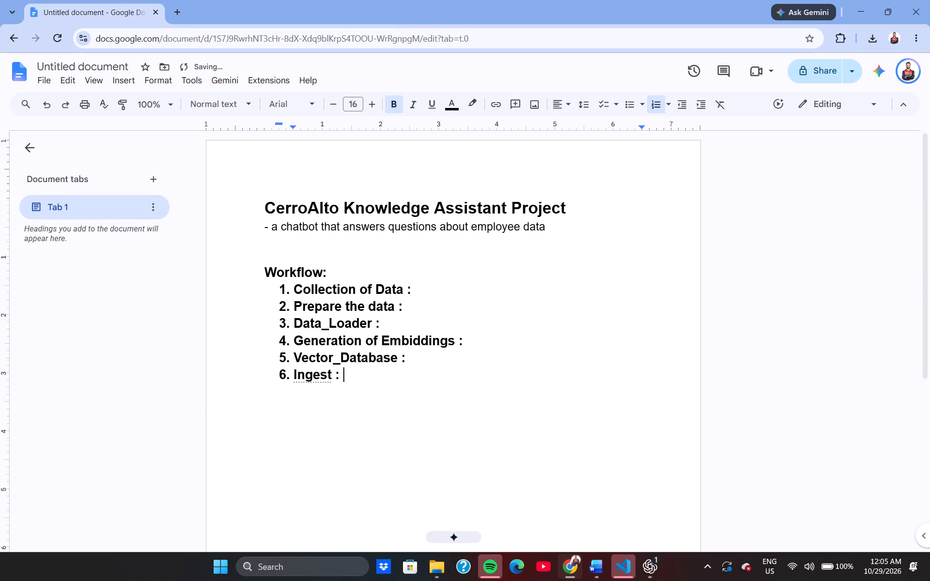
Correct the spelling of workflow item 6 so it reads "Inngest :".
click(303, 374)
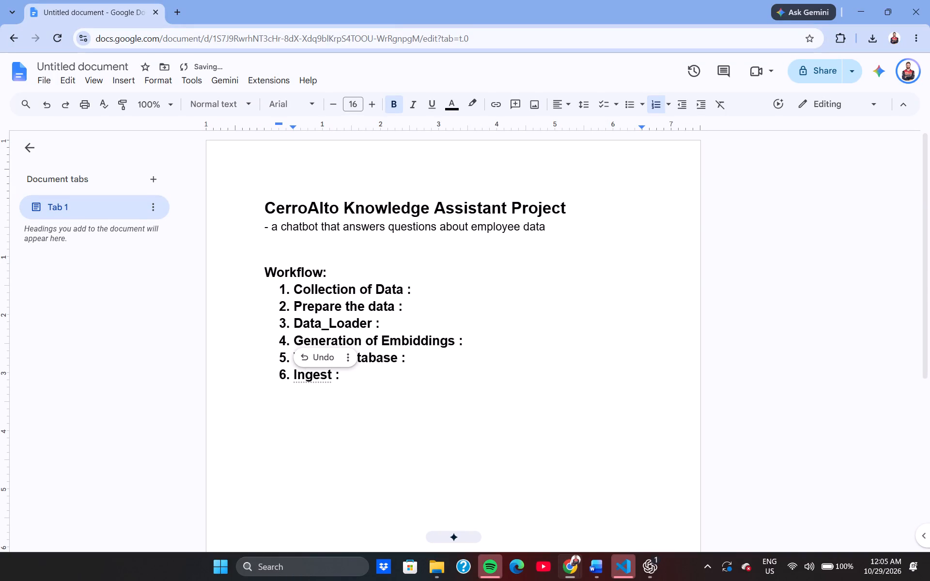
key(n)
key(Right)
key(Right)
key(Right)
key(Right)
key(Right)
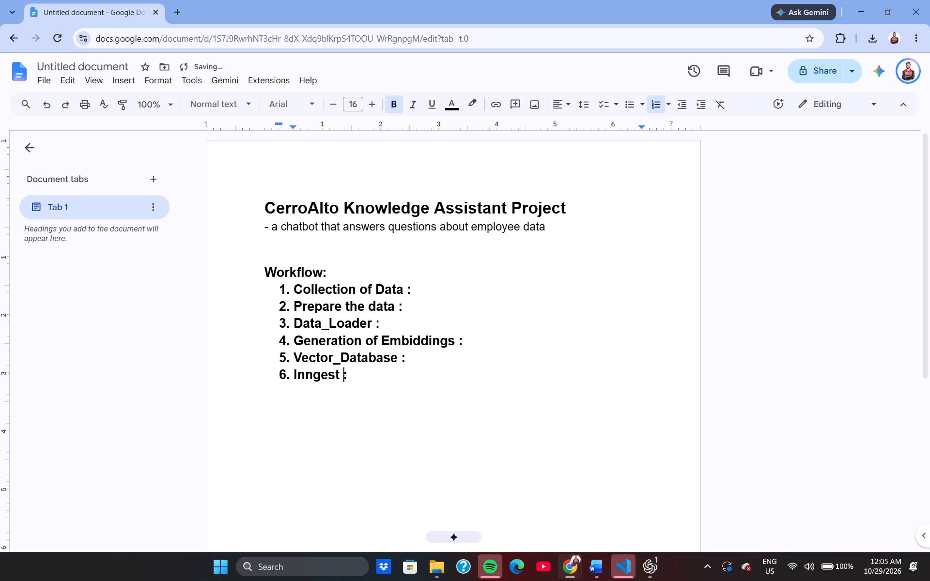
key(Right)
key(Right)
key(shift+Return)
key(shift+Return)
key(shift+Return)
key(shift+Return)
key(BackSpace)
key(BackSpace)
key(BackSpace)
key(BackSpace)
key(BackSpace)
End the numbered list after item 6 and add several blank lines below it.
key(Return)
key(Return)
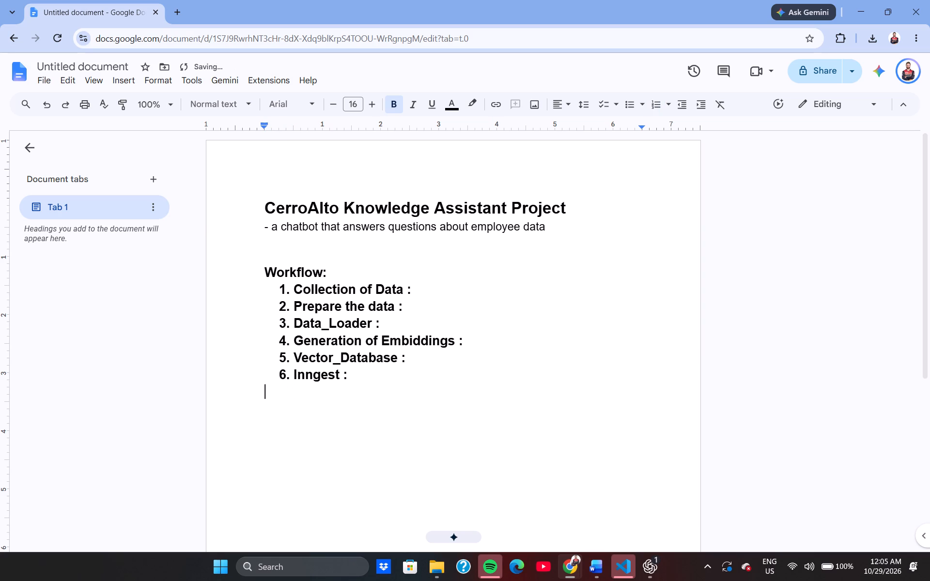
key(Return)
key(Return)
key(Return)
Delete the "Workflow:" heading text above the numbered list.
click(337, 272)
key(BackSpace)
key(BackSpace)
key(BackSpace)
key(BackSpace)
key(BackSpace)
key(BackSpace)
key(BackSpace)
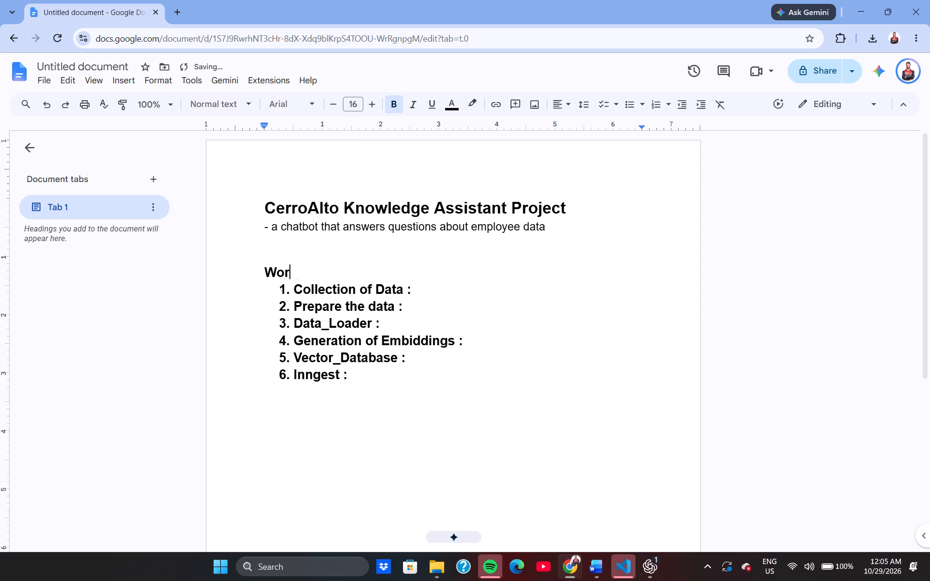
key(BackSpace)
key(BackSpace)
key(BackSpace)
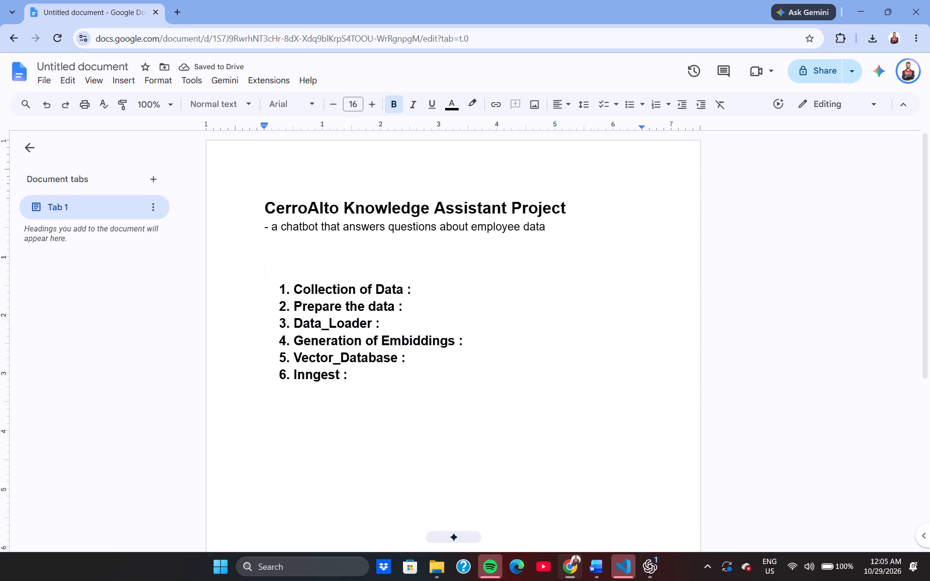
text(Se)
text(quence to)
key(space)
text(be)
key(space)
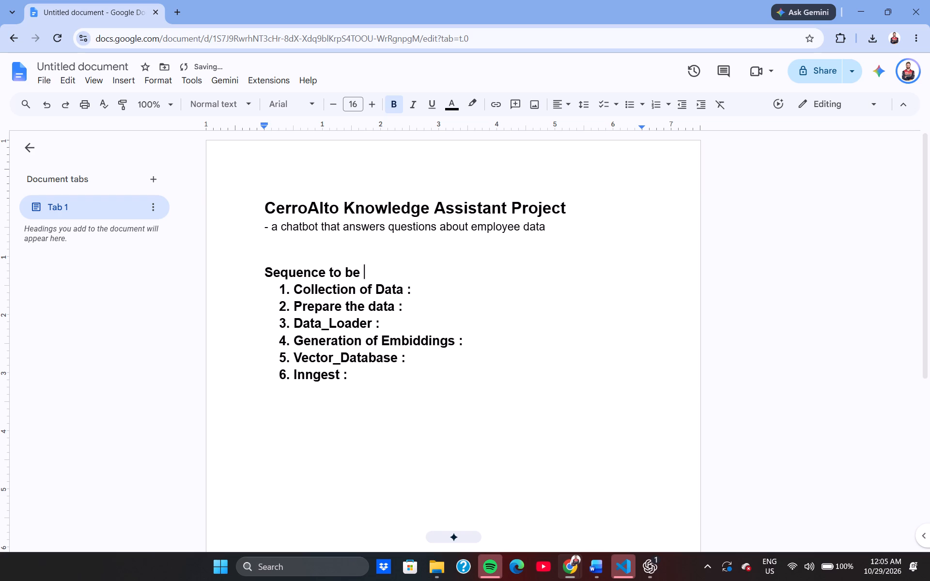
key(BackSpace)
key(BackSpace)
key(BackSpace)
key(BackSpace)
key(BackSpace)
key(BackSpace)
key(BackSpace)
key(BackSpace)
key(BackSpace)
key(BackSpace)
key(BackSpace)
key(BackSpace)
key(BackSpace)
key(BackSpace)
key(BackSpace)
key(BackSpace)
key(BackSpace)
Enter "Key Concepts :" as the heading above the numbered list, separated from the subtitle by blank space.
key(Return)
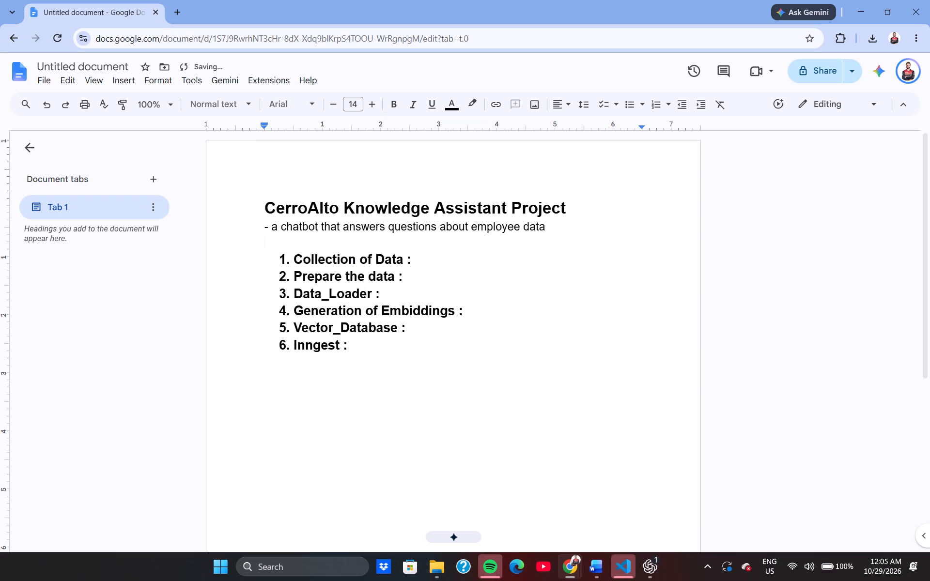
key(Return)
text(Key)
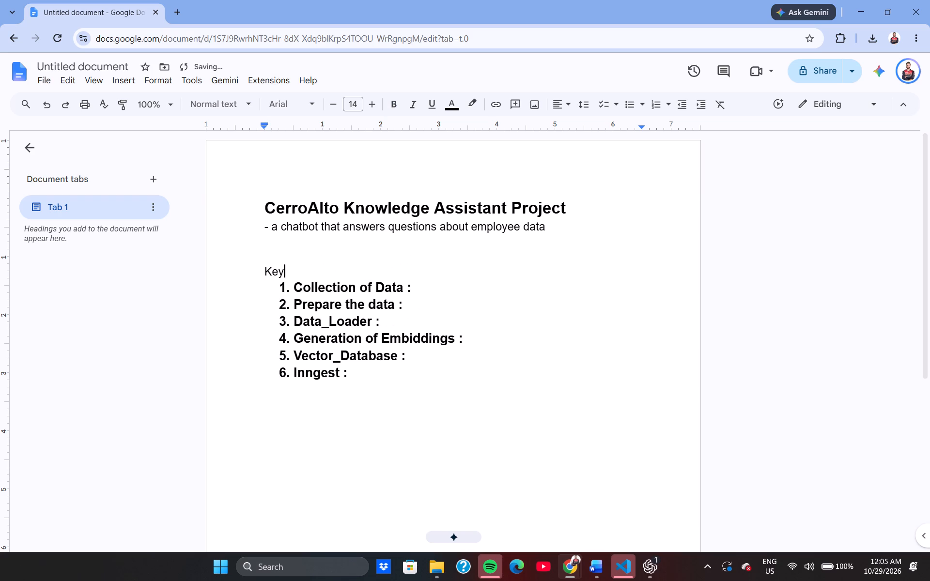
key(space)
text(Concepts :)
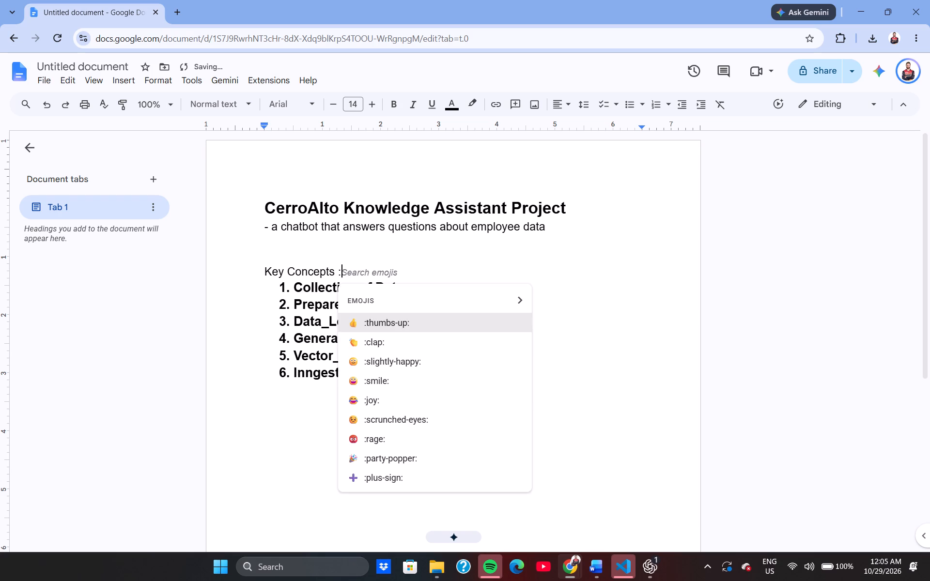
key(space)
Format the "Key Concepts :" heading as bold text at font size 16.
drag(264, 272, 344, 275)
double_click(367, 106)
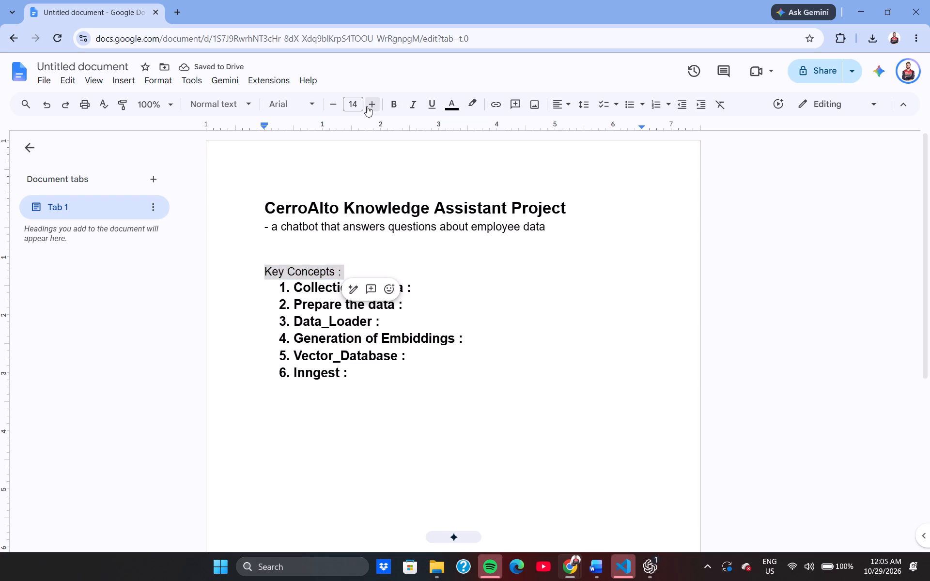
click(392, 103)
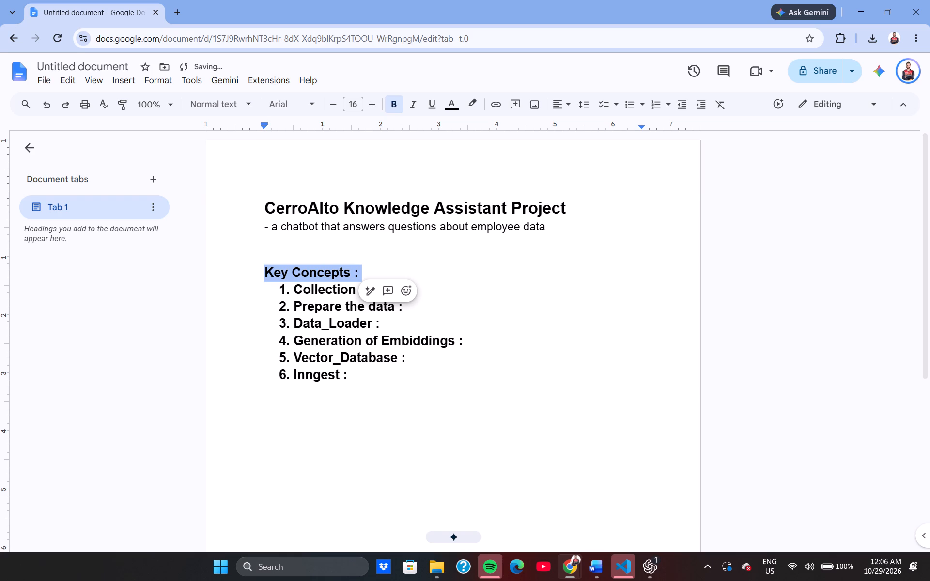
click(433, 352)
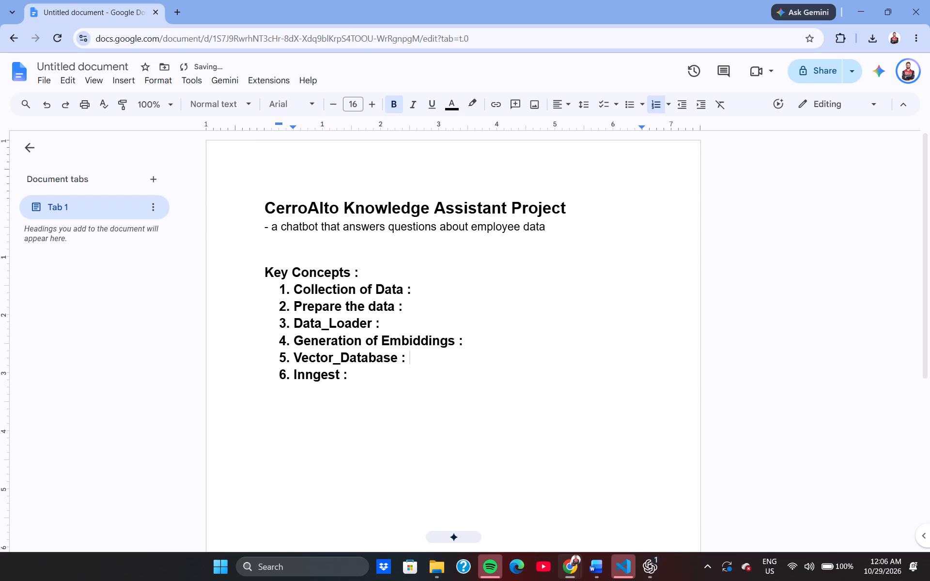
Add a "Work Flow :" heading below the numbered list, leaving blank lines between them.
click(325, 407)
key(Return)
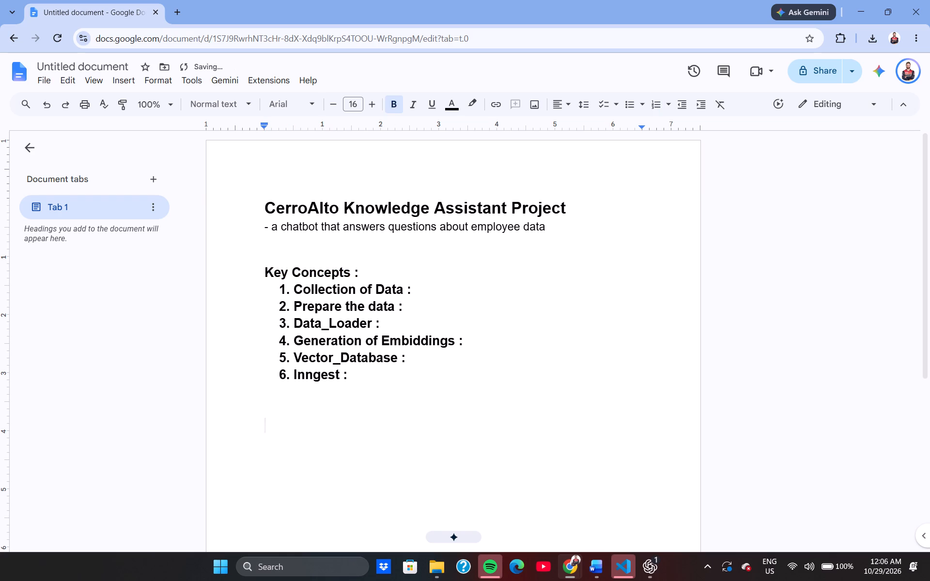
text(Work)
key(space)
text(Flo)
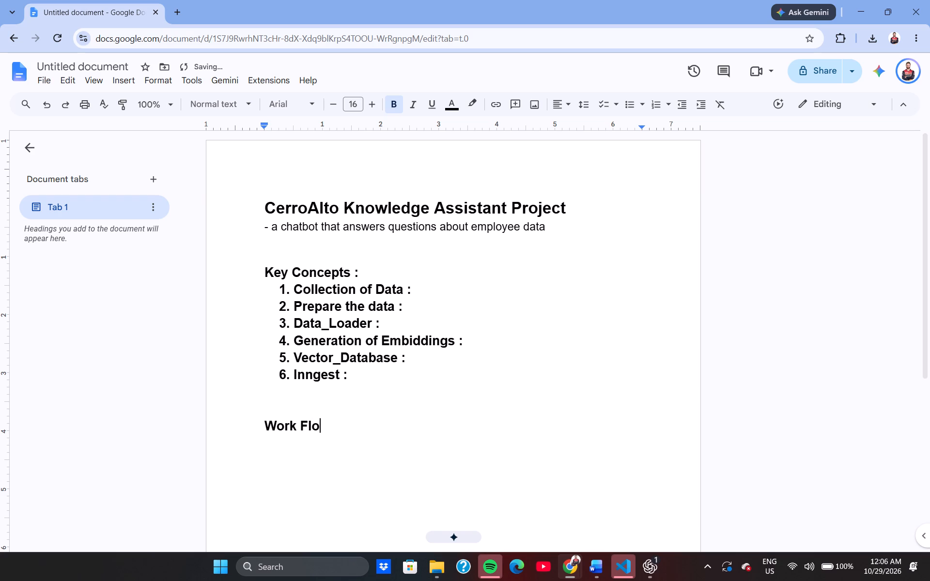
text(w :)
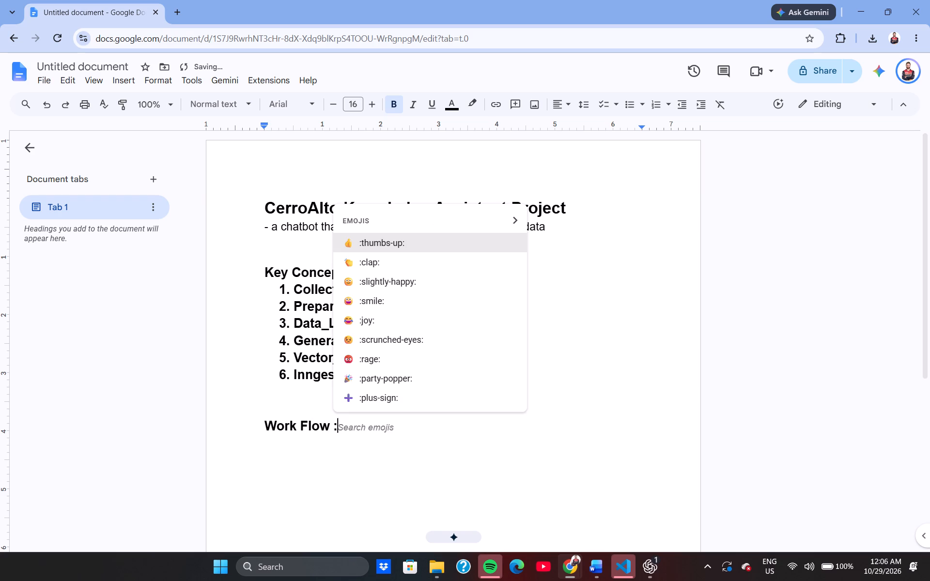
key(shift+Return)
key(BackSpace)
key(shift+colon)
key(Return)
key(BackSpace)
text(:)
key(space)
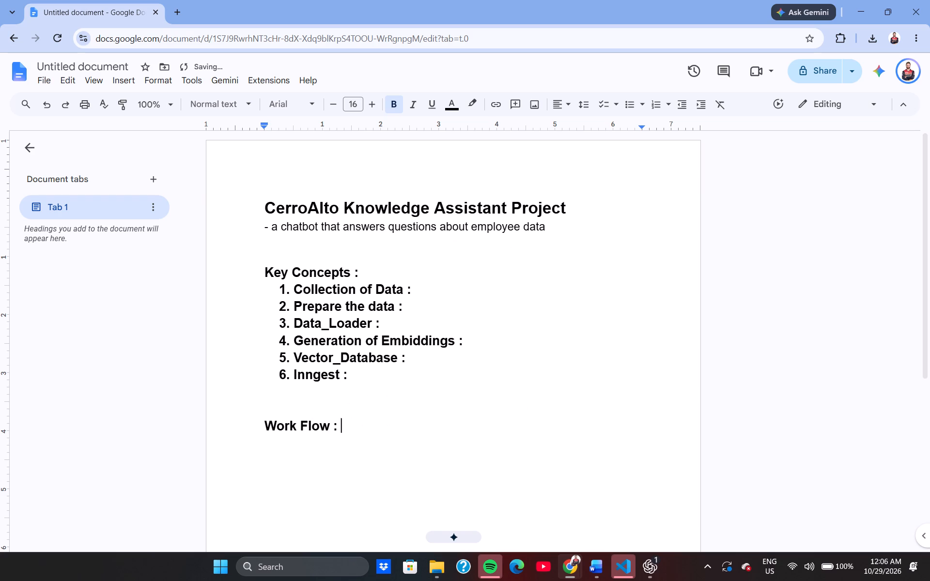
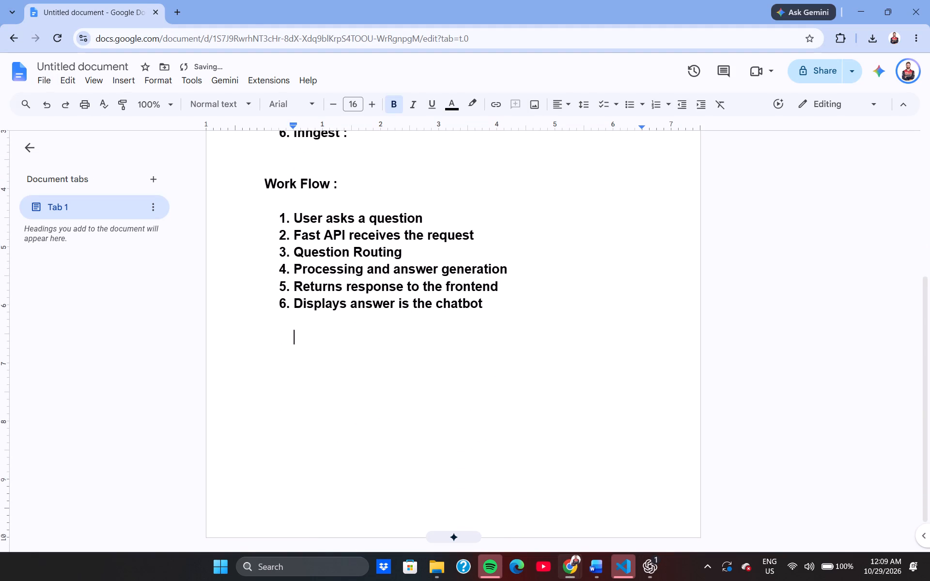
key(BackSpace)
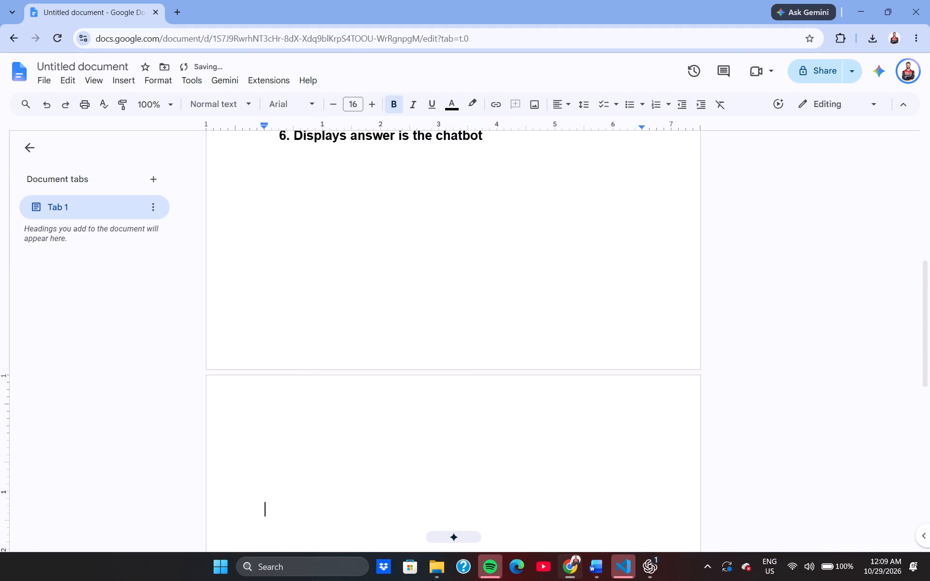
key(BackSpace)
key(BackSpace)
key(BackSpace)
key(BackSpace)
key(BackSpace)
key(Return)
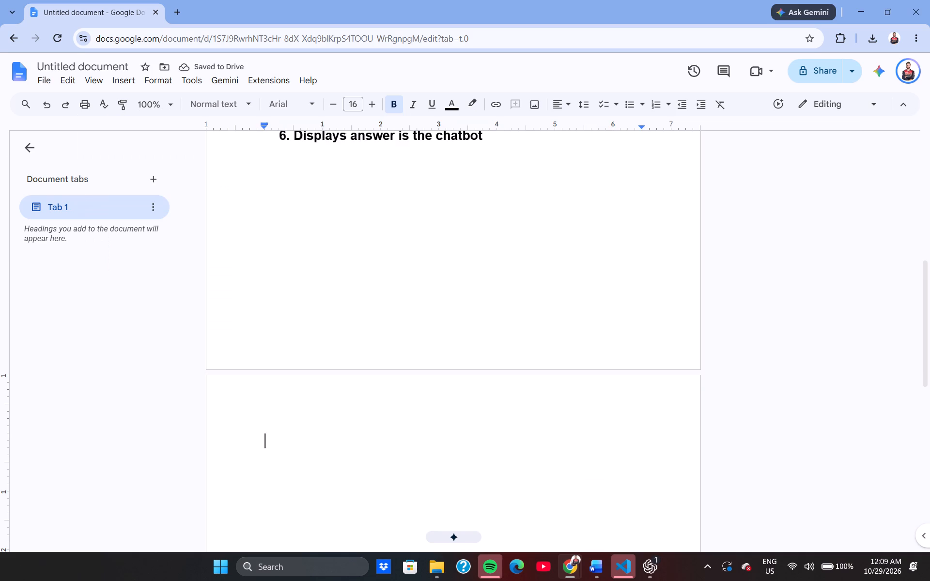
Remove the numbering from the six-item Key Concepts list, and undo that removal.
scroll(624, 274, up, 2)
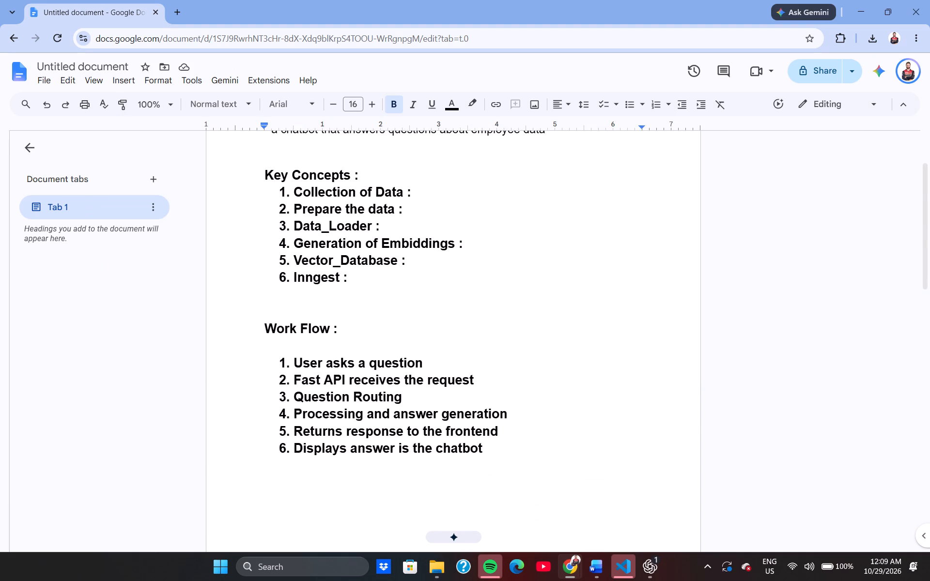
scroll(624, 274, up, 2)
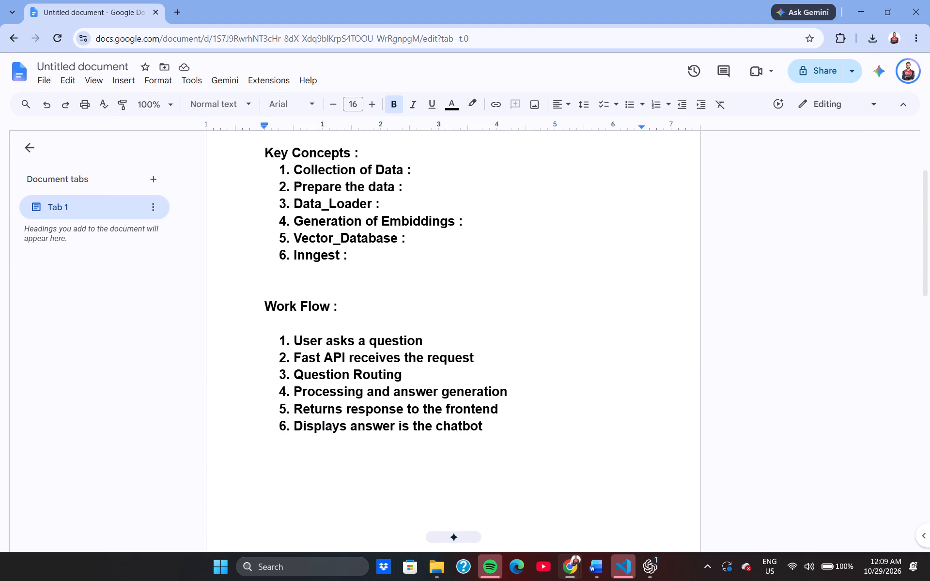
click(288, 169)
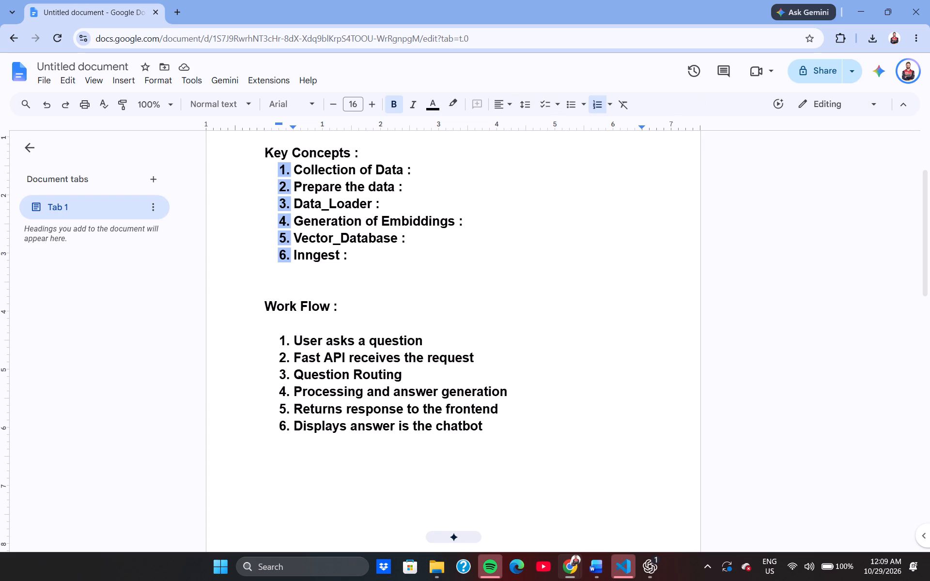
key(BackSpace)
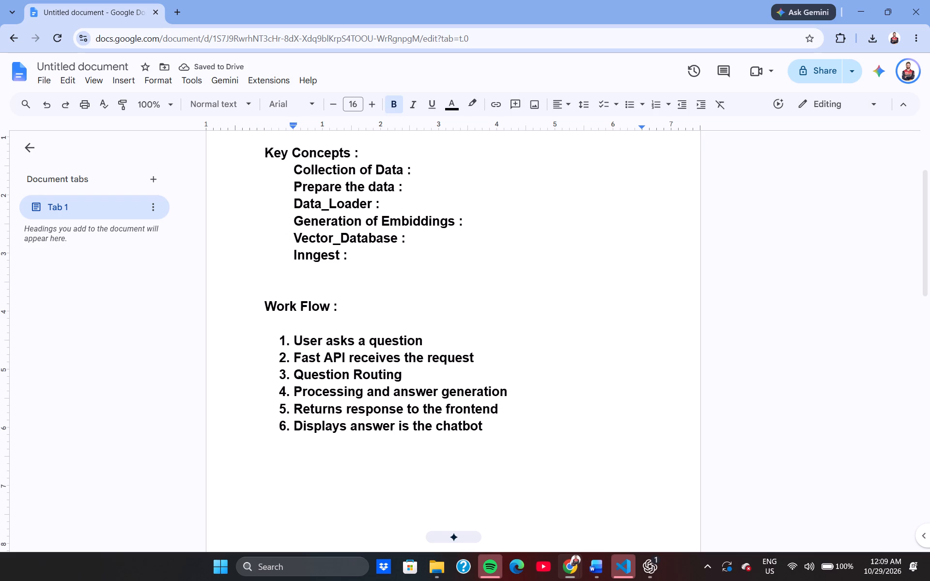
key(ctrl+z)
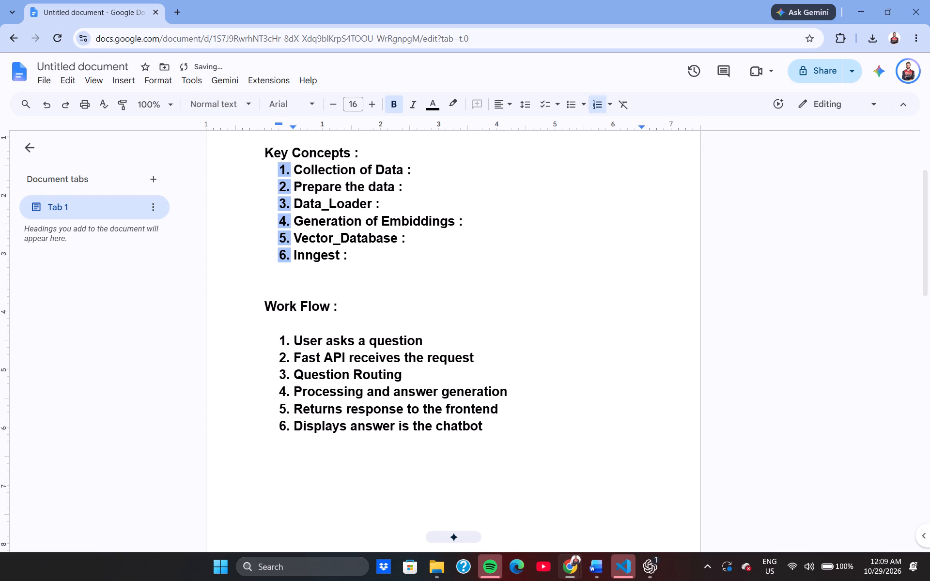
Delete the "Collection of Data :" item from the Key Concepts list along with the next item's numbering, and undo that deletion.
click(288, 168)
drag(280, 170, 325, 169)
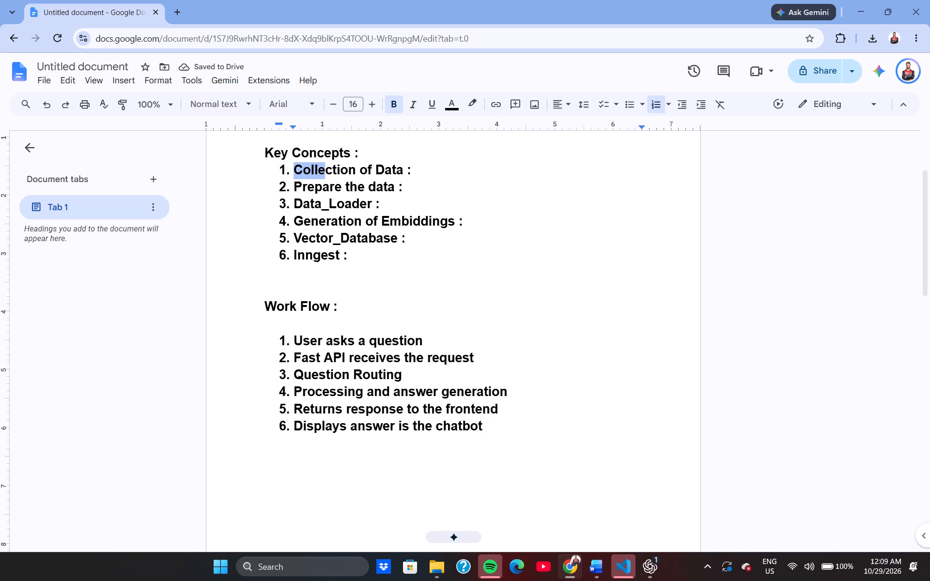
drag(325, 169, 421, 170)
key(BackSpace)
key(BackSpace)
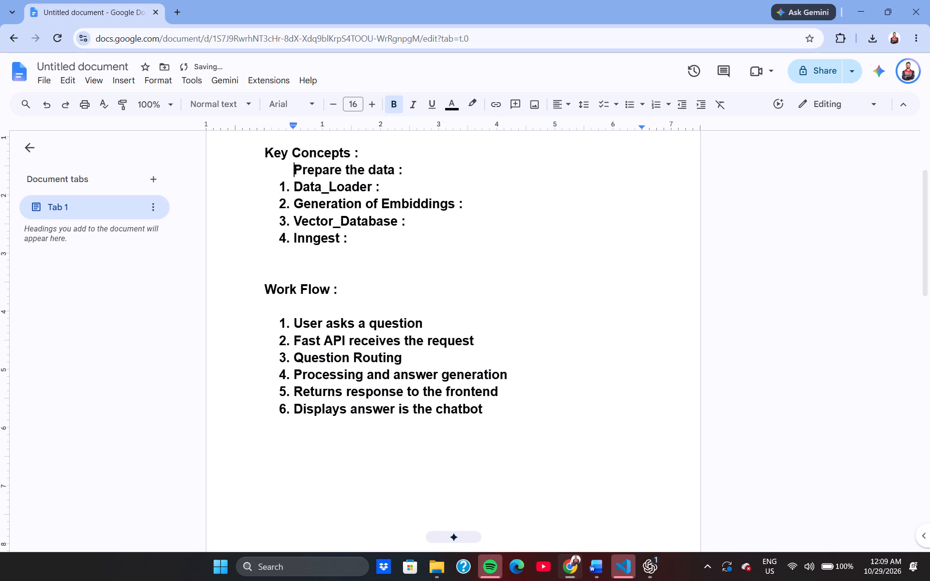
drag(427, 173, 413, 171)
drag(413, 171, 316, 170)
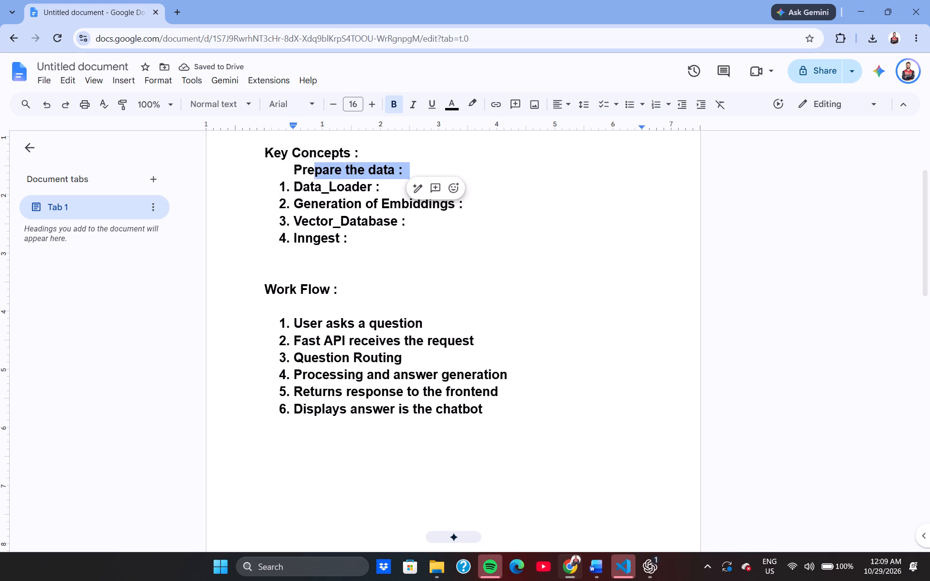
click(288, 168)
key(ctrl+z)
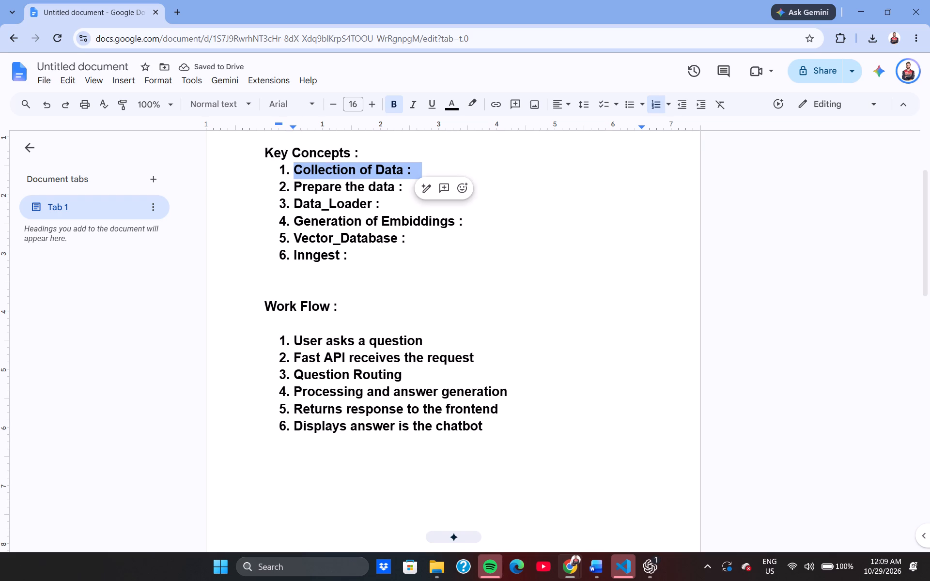
Delete the "Collection of Data :" item from the Key Concepts list, keeping the remaining items numbered.
key(BackSpace)
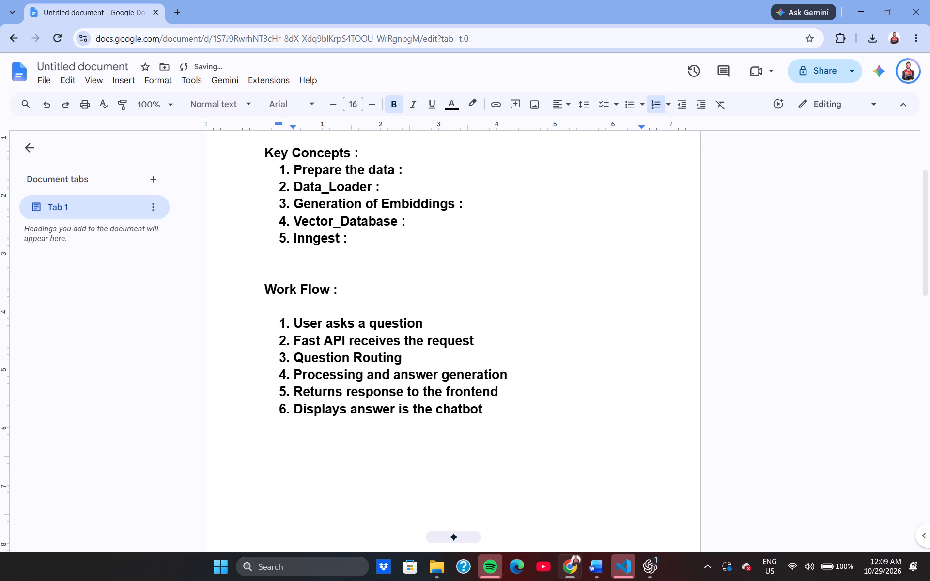
click(400, 231)
Copy "Prepare the data :" from the Key Concepts list to the top of the second page as an unnumbered, unindented line.
drag(277, 166, 405, 166)
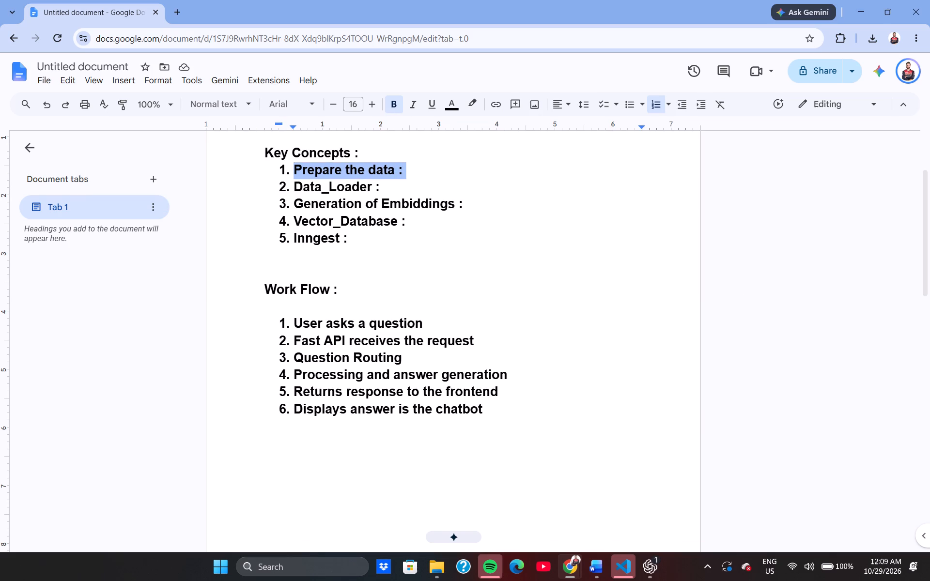
key(ctrl+c)
scroll(405, 166, down, 8)
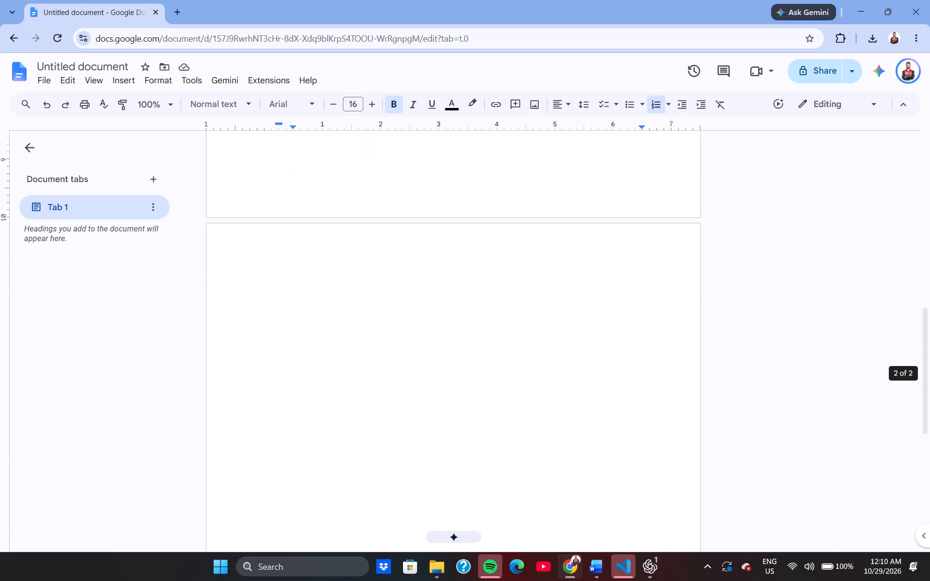
click(381, 277)
key(ctrl+v)
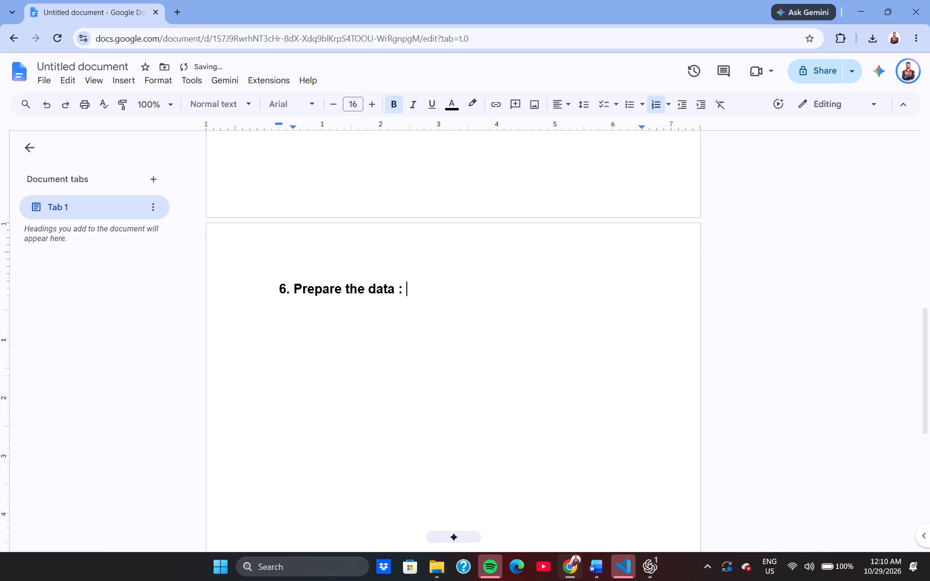
drag(289, 290, 268, 290)
key(BackSpace)
key(BackSpace)
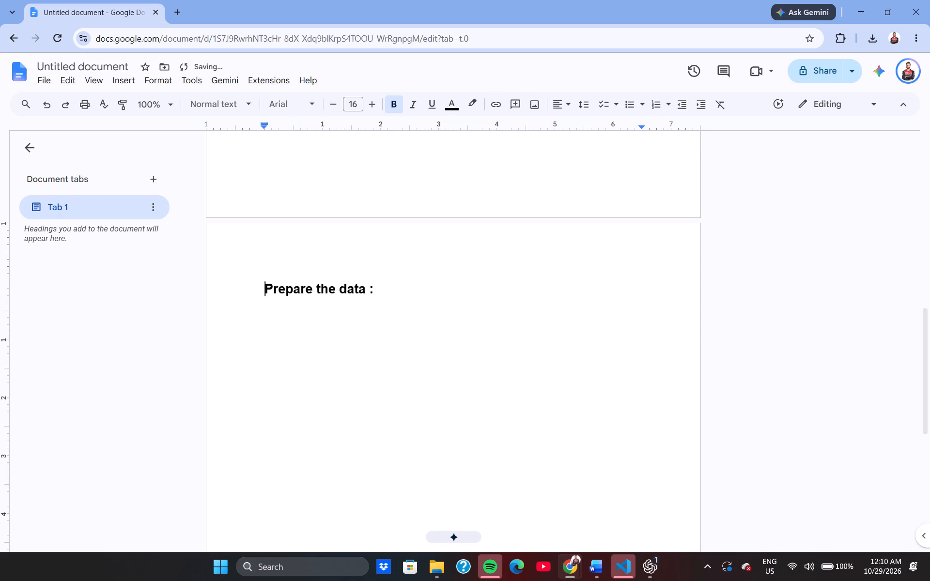
Place the text cursor at the end of the "Prepare the data :" line on the second page.
key(Right)
key(Right)
key(Right)
key(Right)
key(Right)
key(Right)
key(Right)
key(Right)
key(Right)
key(Right)
key(Right)
key(Right)
key(Right)
key(Right)
key(Right)
key(Right)
key(Right)
key(Right)
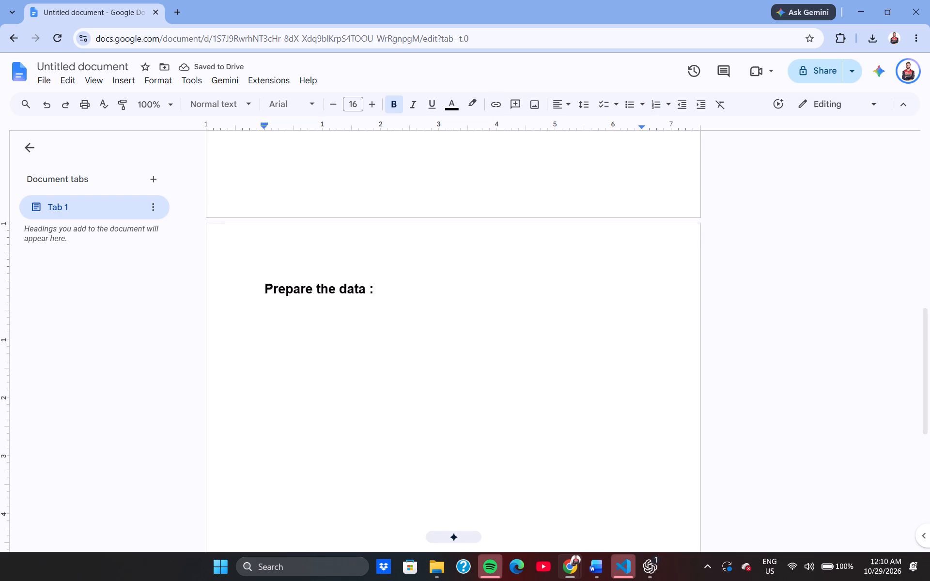
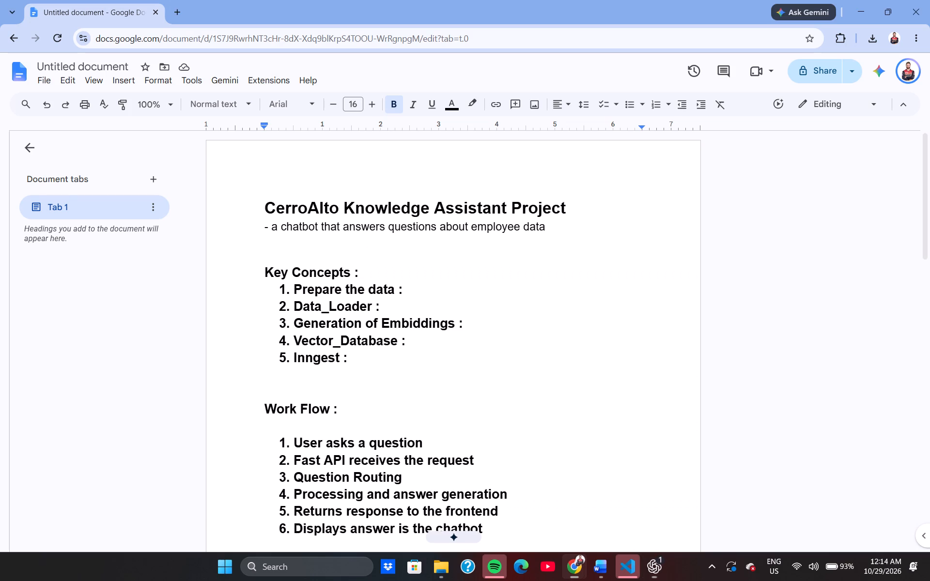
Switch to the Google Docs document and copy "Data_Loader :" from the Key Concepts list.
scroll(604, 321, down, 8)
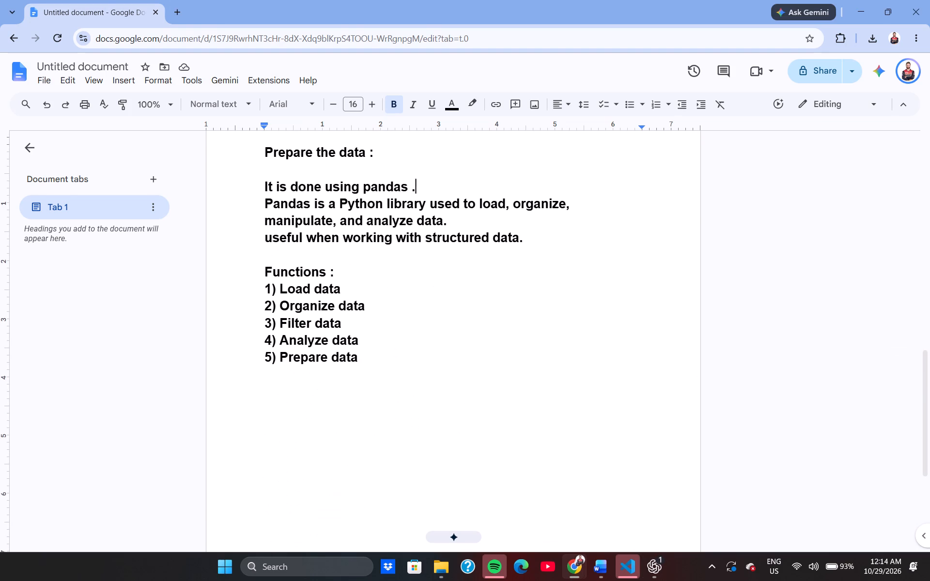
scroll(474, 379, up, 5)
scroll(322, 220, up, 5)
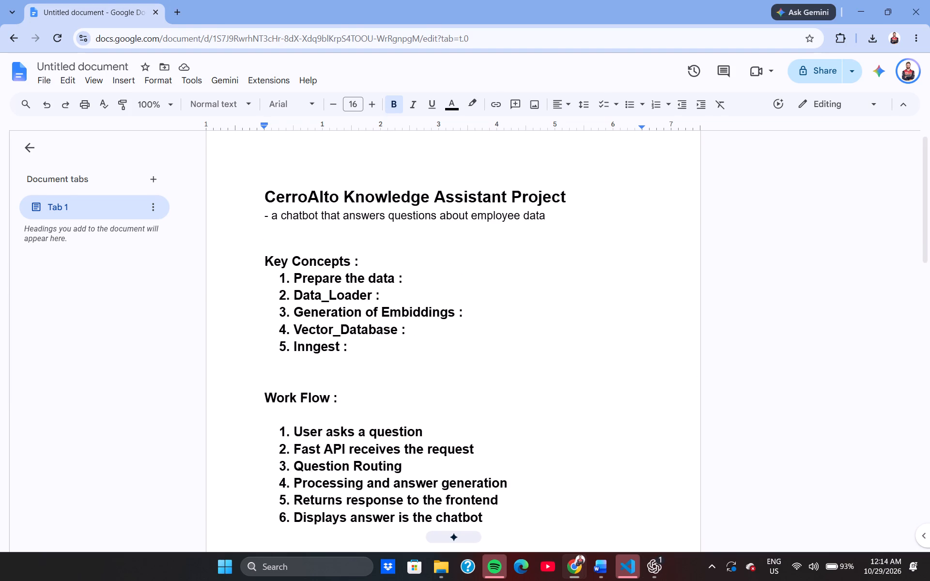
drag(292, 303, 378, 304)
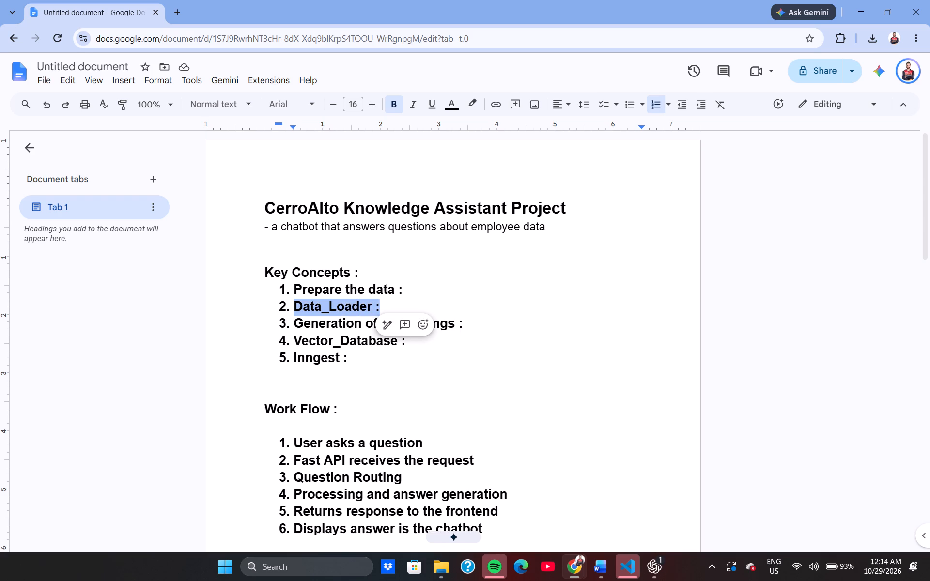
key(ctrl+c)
Number the "Prepare the data :" section heading on the second page as "1)".
scroll(378, 304, down, 8)
click(265, 157)
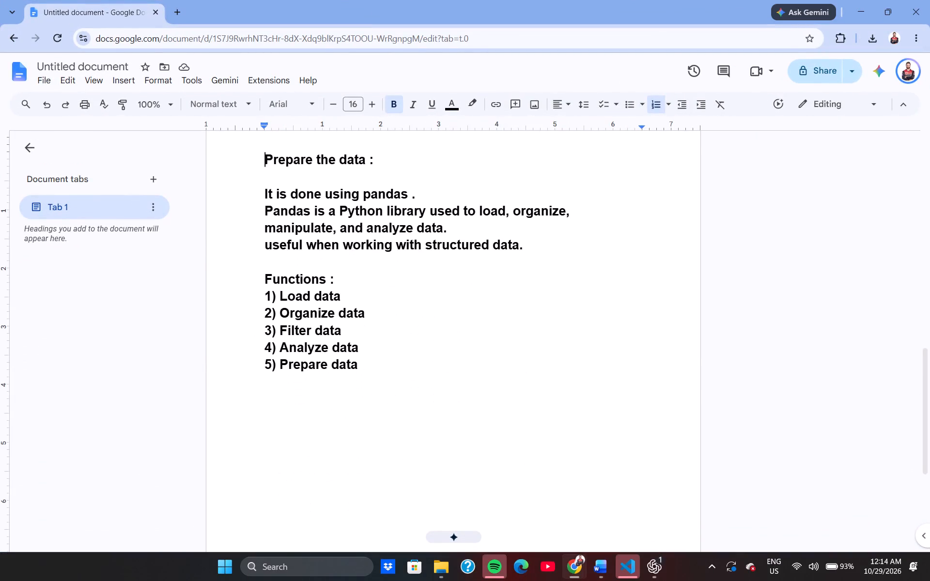
key(1)
text())
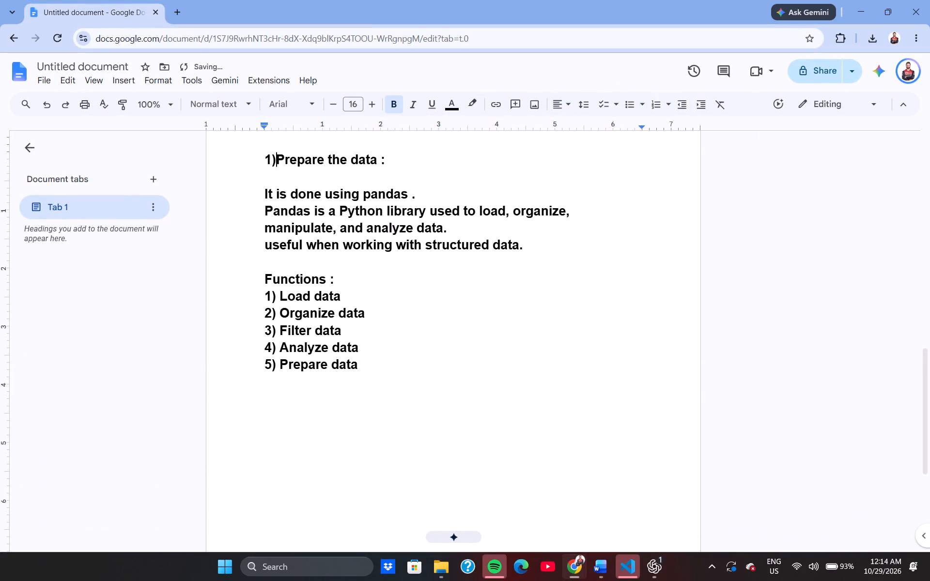
key(space)
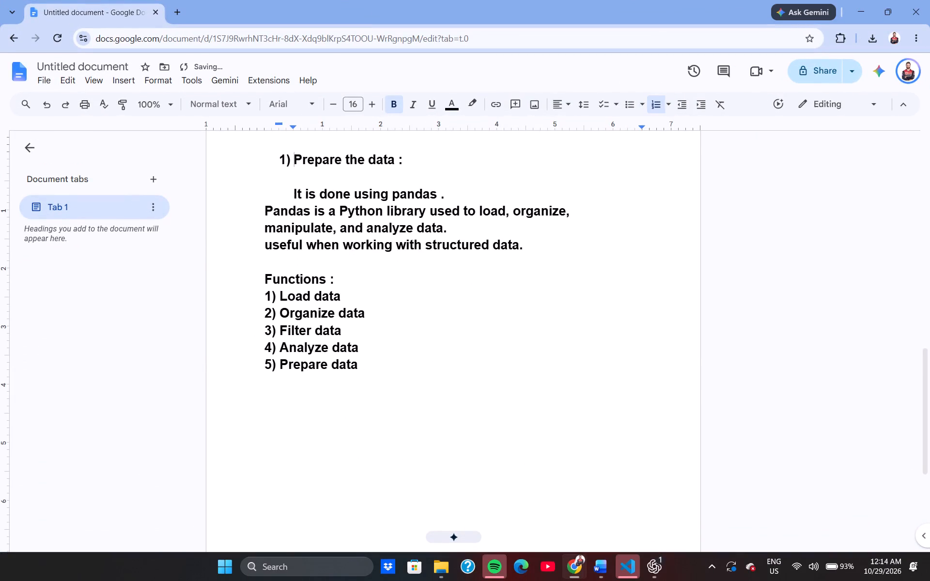
Redo the line breaks before "It is done using pandas ." so it sits indented below the heading after one blank line.
click(293, 194)
key(BackSpace)
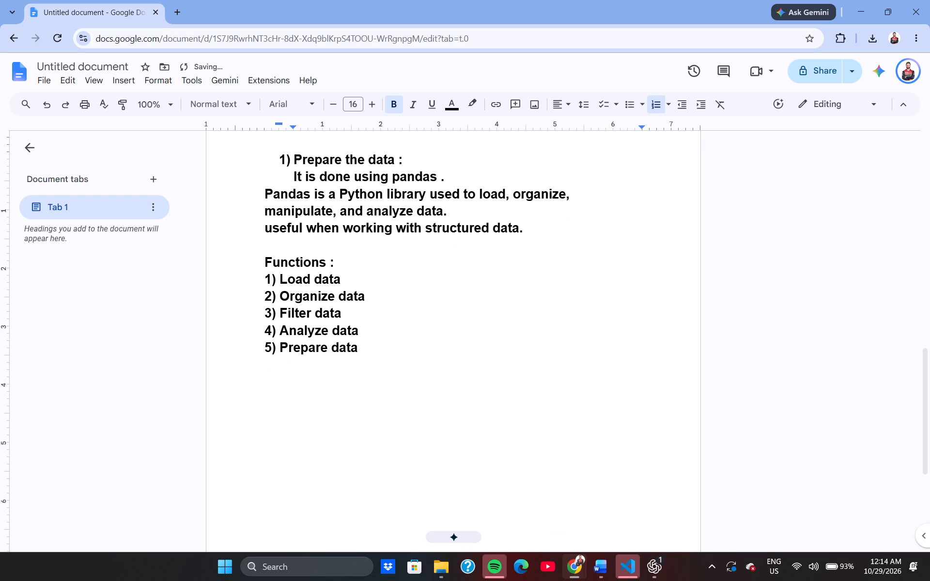
key(BackSpace)
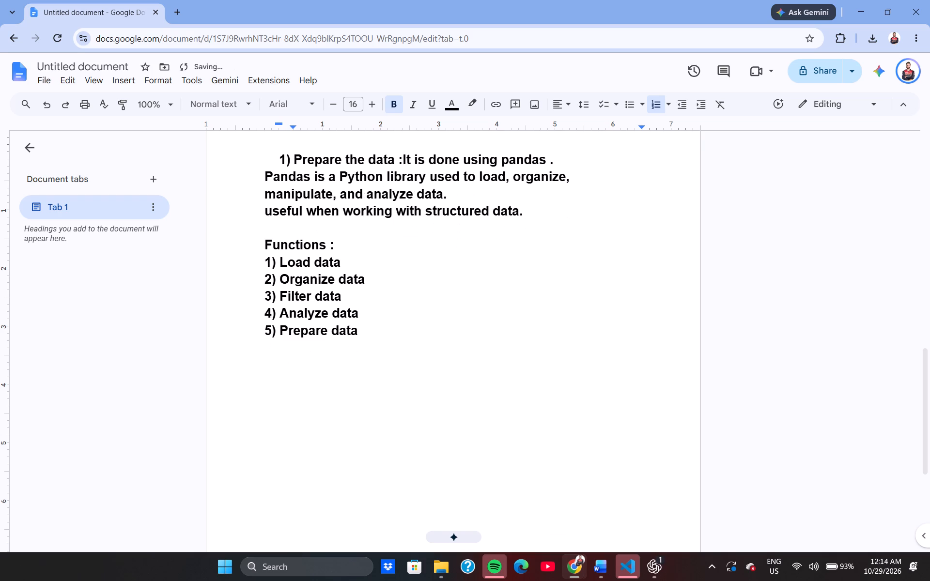
key(Return)
key(BackSpace)
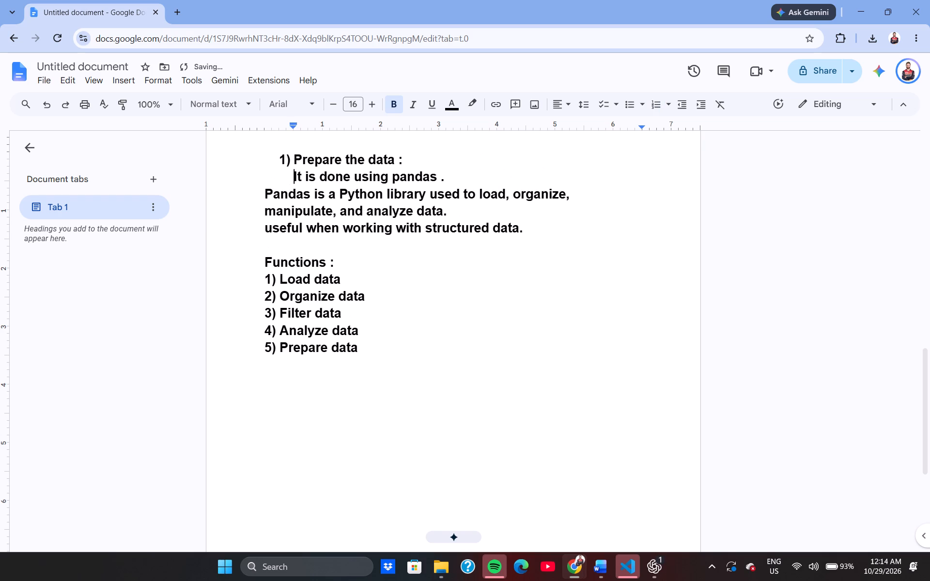
key(Return)
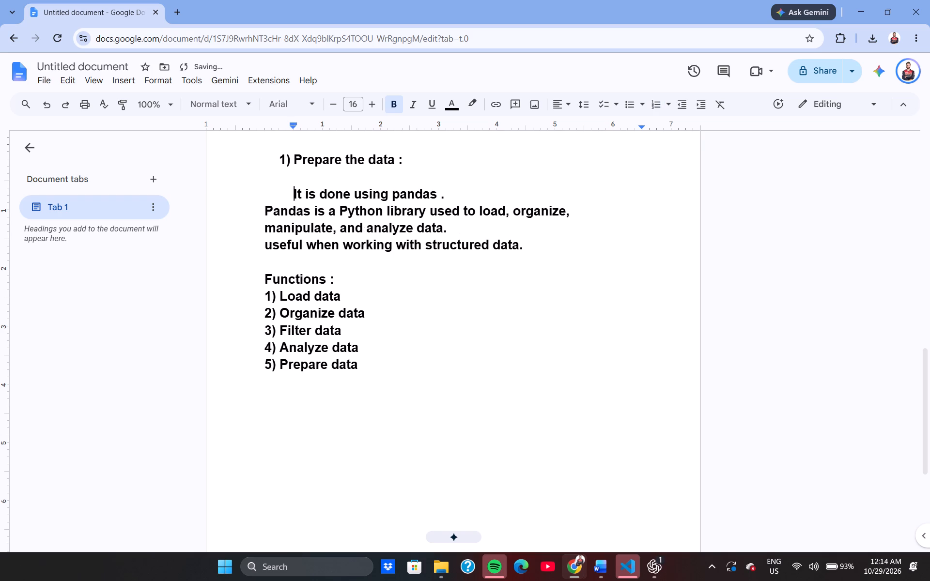
Indent both lines of the "Pandas is a Python library" paragraph to align with "It is done using pandas .".
click(266, 203)
click(265, 205)
key(space)
key(BackSpace)
key(Tab)
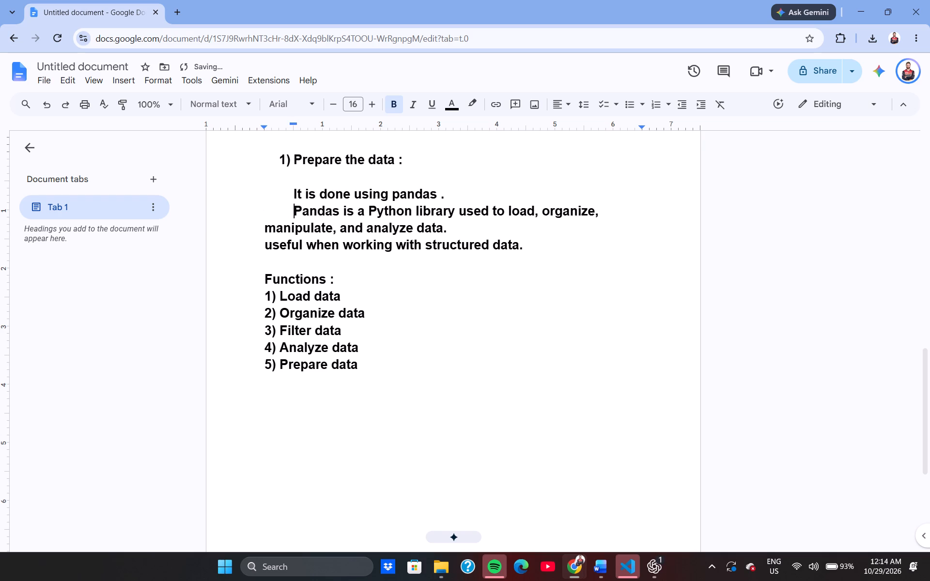
key(Down)
key(Left)
key(Left)
key(Left)
key(Left)
key(Left)
key(Right)
key(Tab)
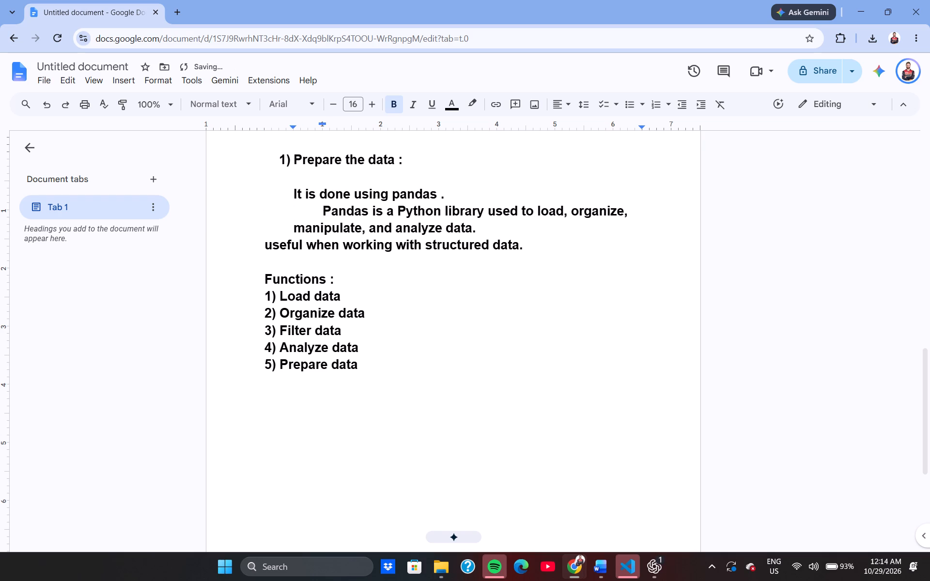
key(BackSpace)
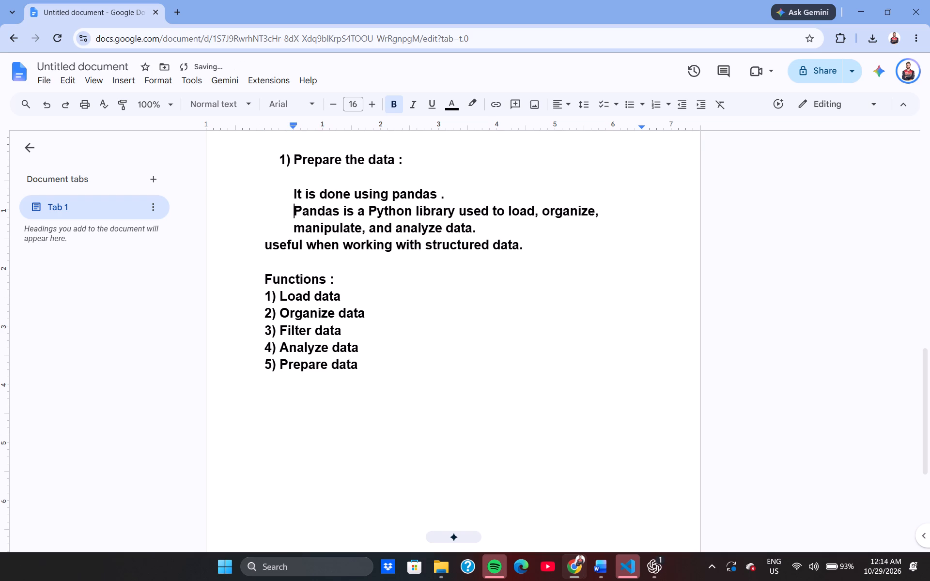
Indent the "useful when working with structured data." line to align with the paragraph above it.
key(Down)
key(Down)
key(Left)
key(Left)
key(Left)
key(Left)
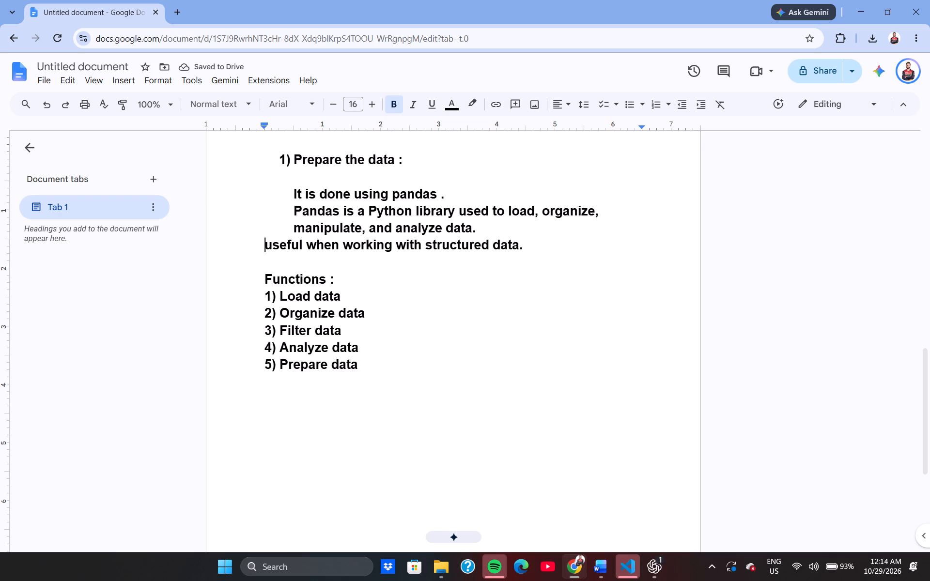
key(Tab)
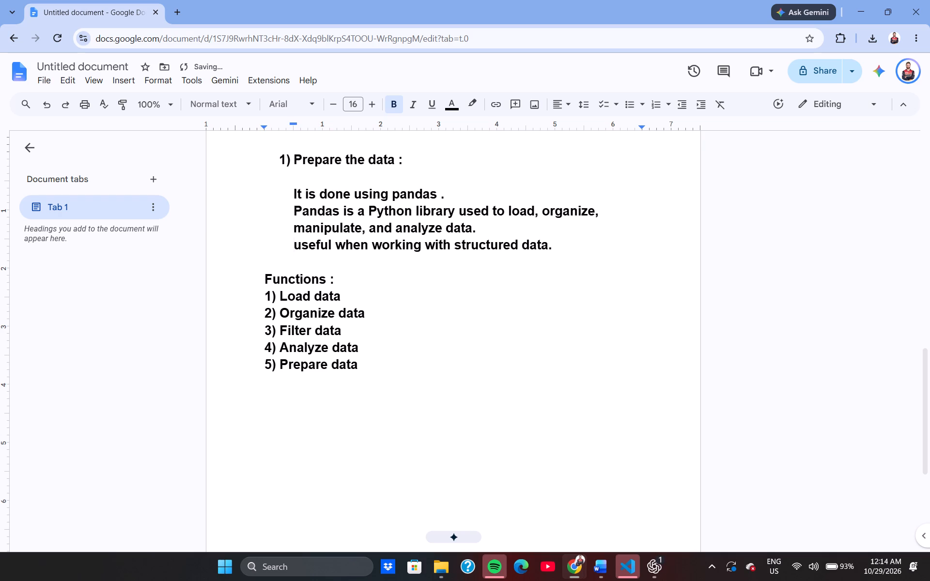
Indent the "Functions :" label and its five list lines, from "Load data" to "Prepare data", to match the description.
click(263, 272)
key(Tab)
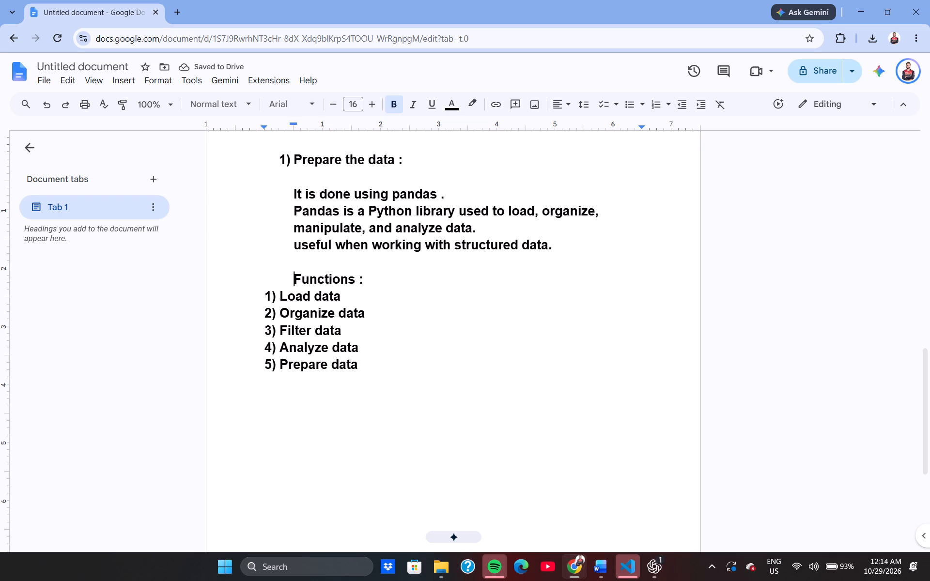
drag(268, 296, 373, 369)
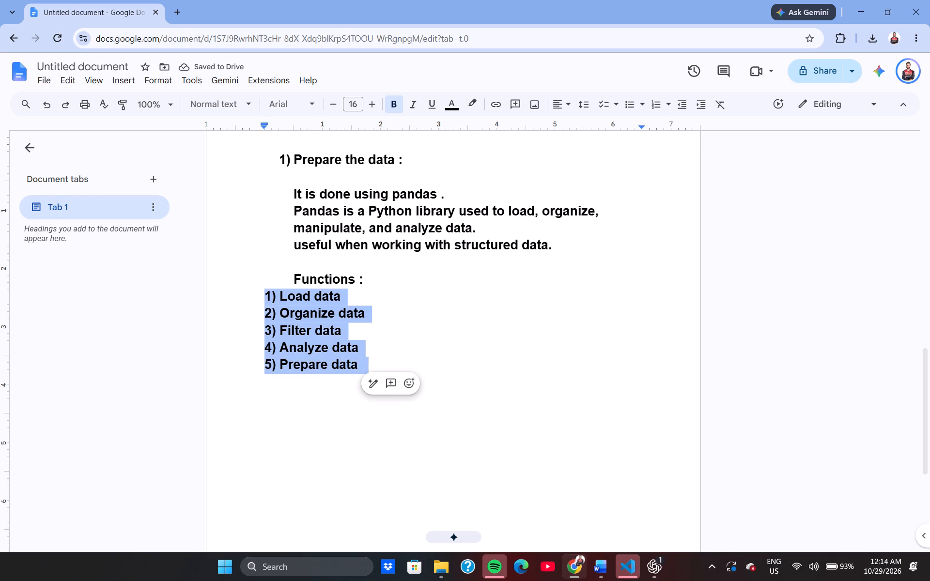
key(Tab)
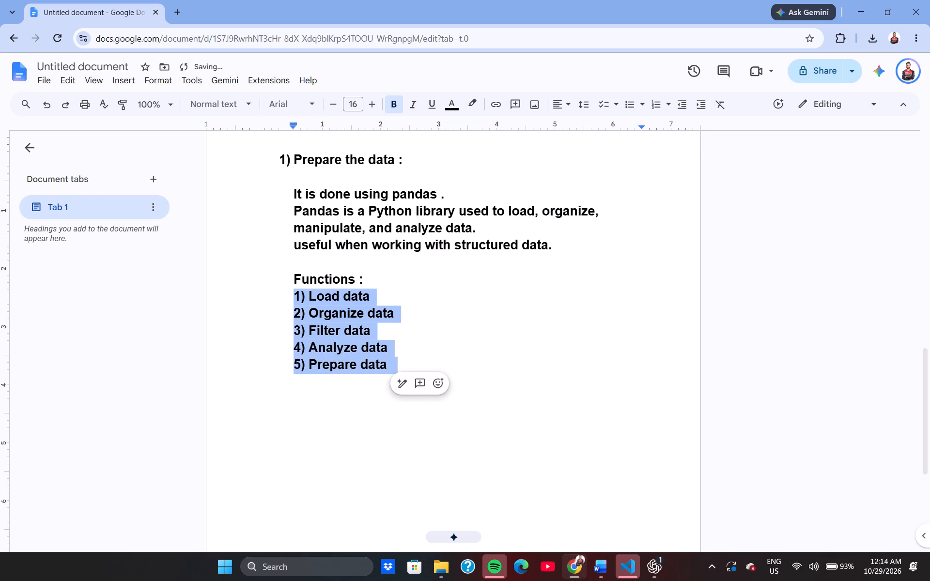
click(436, 352)
Start a "2)" heading below the Functions list and add an extra blank line after "5) Prepare data".
click(400, 393)
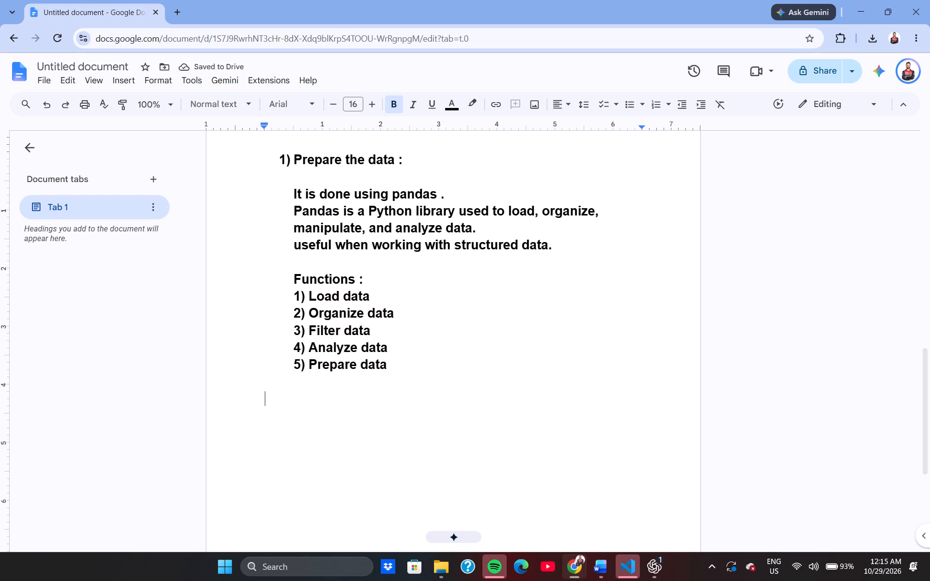
key(2)
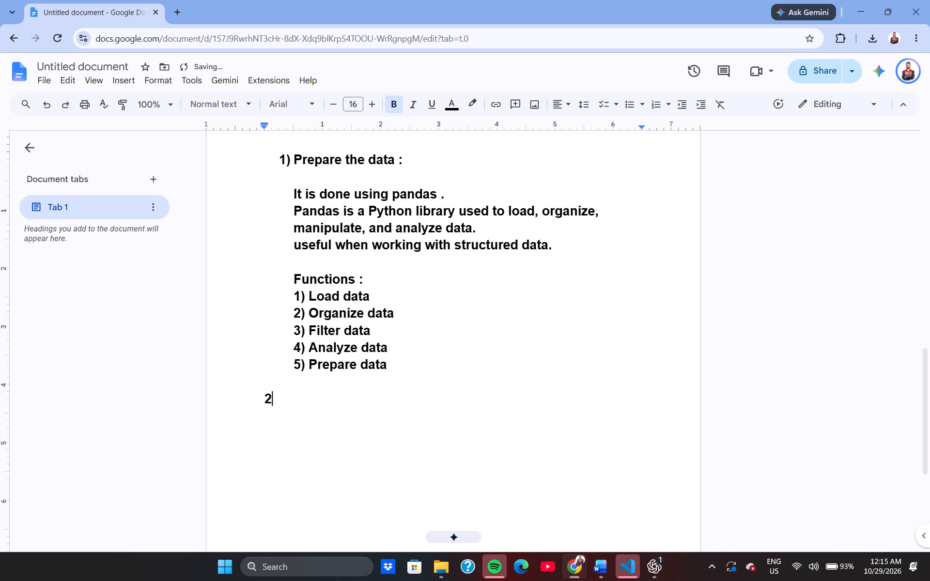
text())
key(space)
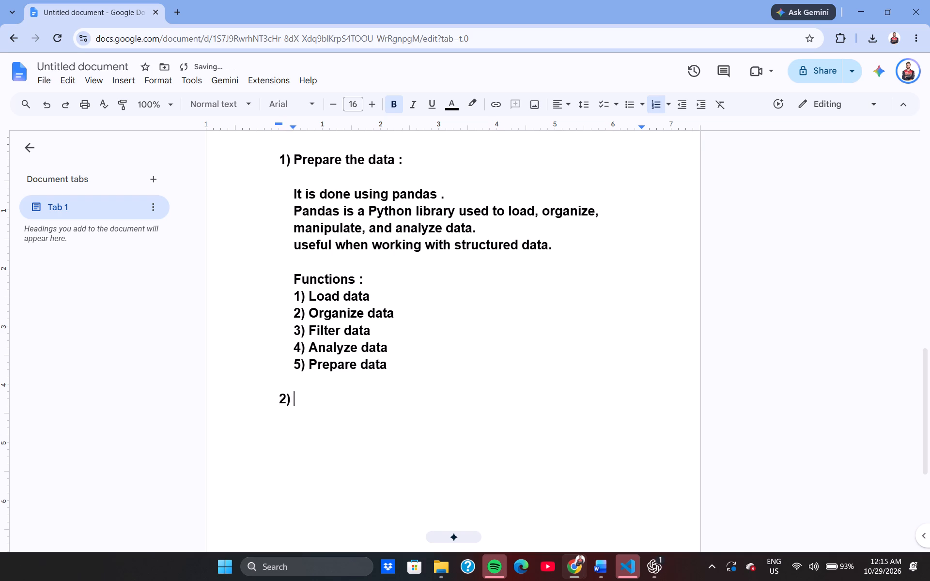
click(403, 373)
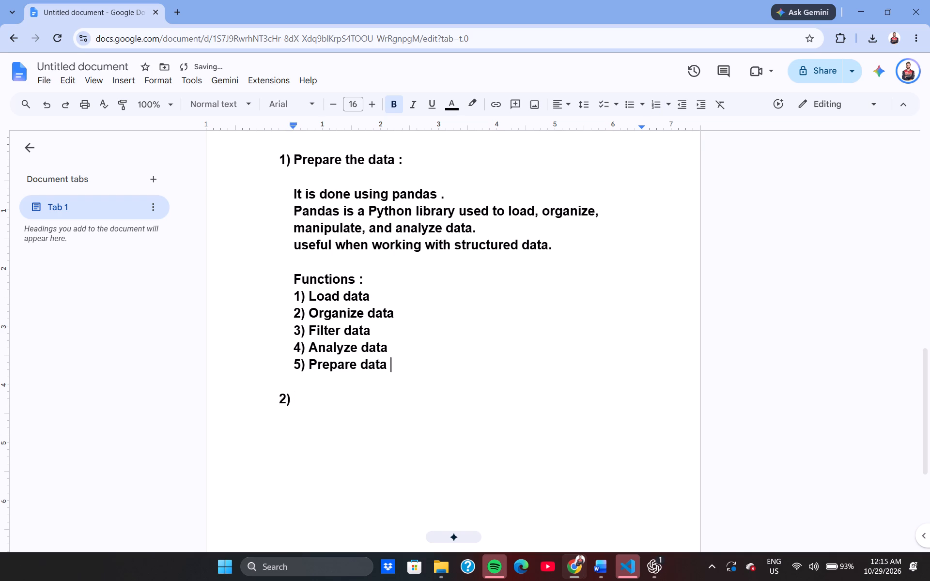
key(Return)
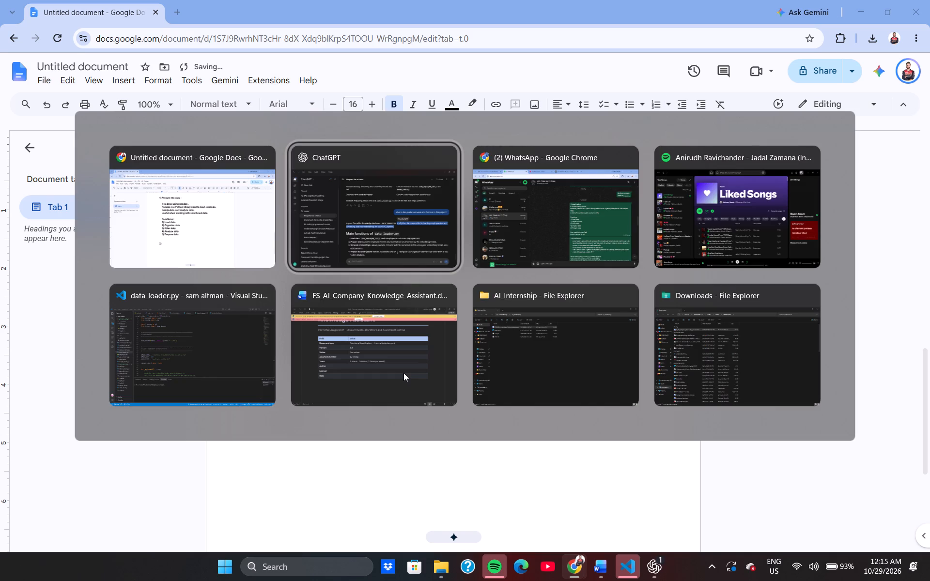
Copy "Data_Loader :" from the Key Concepts list into the "2)" heading and add two line breaks below it.
scroll(403, 373, up, 3)
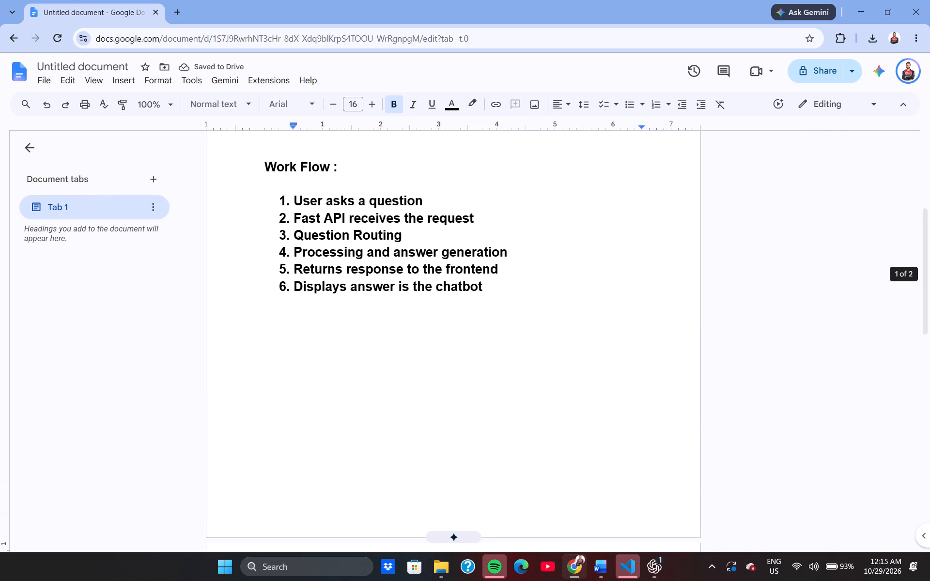
scroll(403, 373, up, 1)
scroll(386, 327, up, 3)
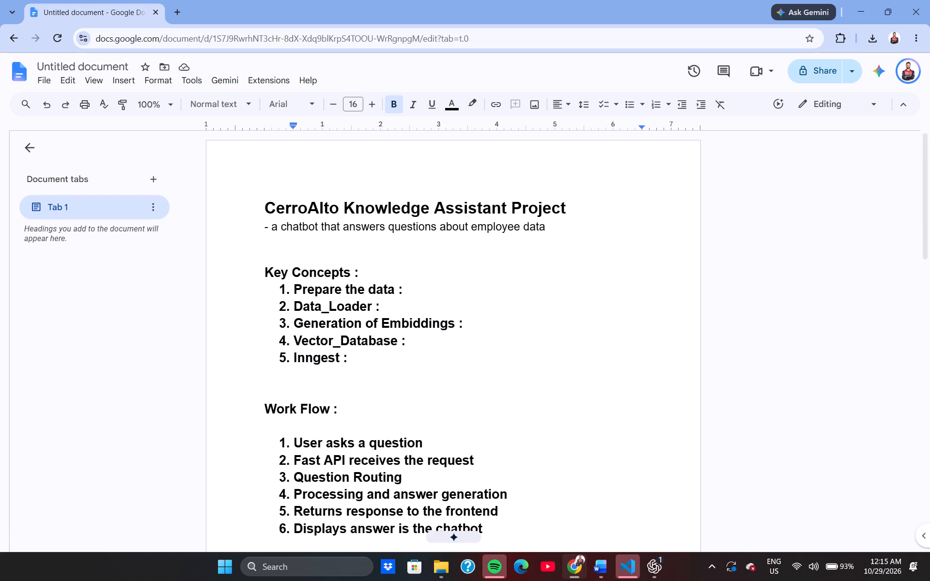
drag(295, 305, 383, 308)
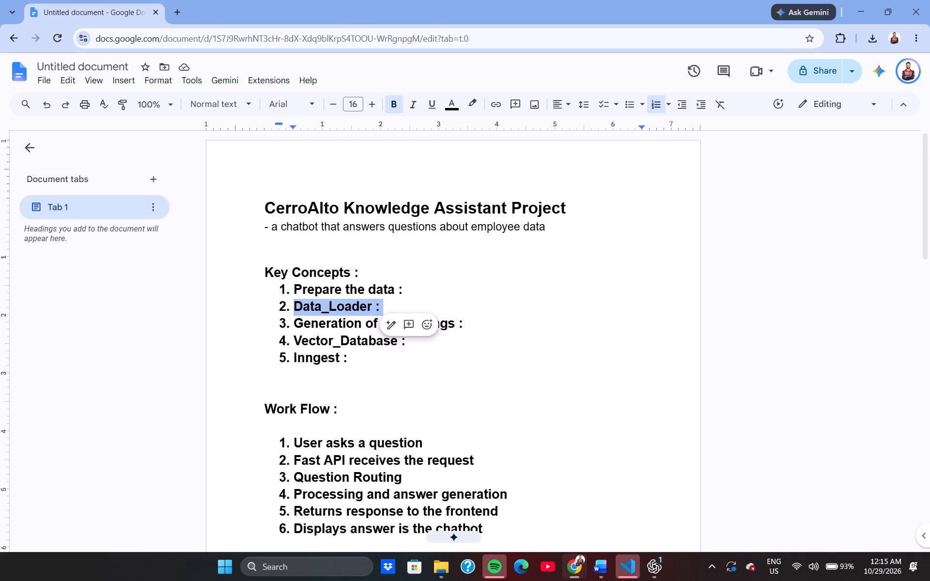
key(ctrl+c)
scroll(383, 308, down, 8)
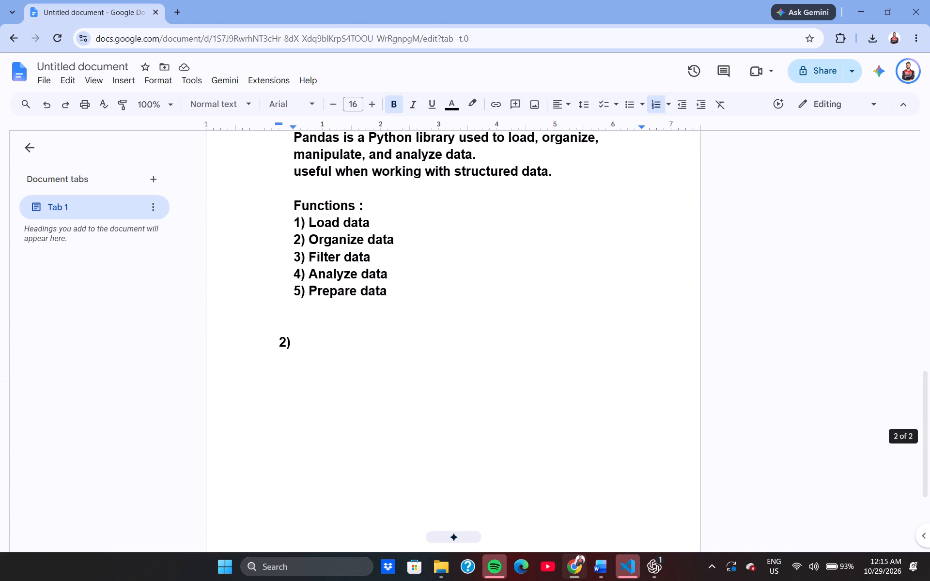
click(353, 344)
key(ctrl+v)
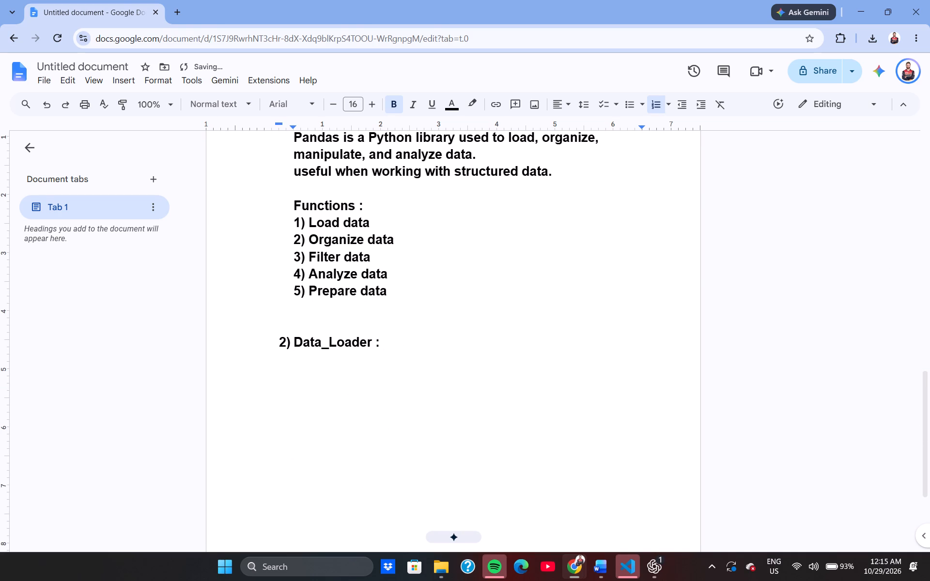
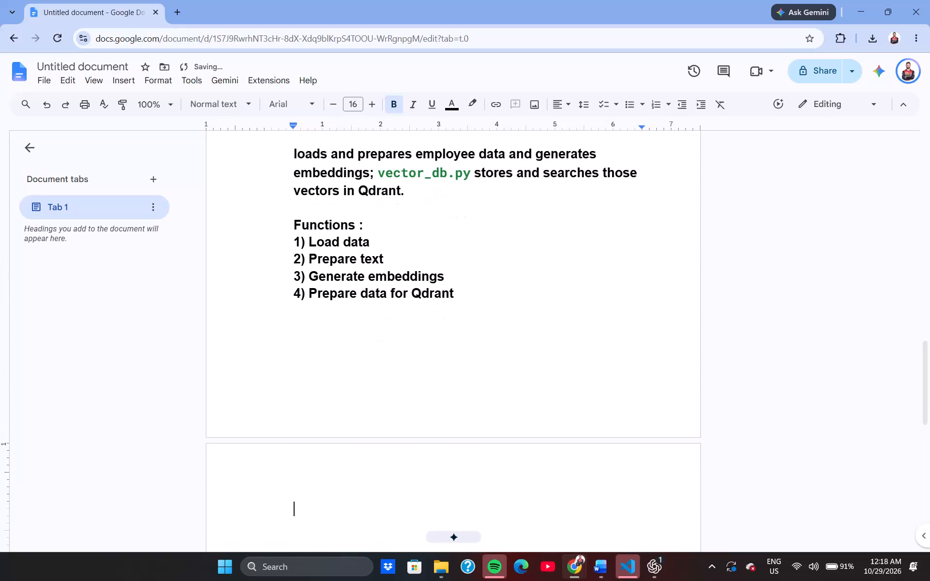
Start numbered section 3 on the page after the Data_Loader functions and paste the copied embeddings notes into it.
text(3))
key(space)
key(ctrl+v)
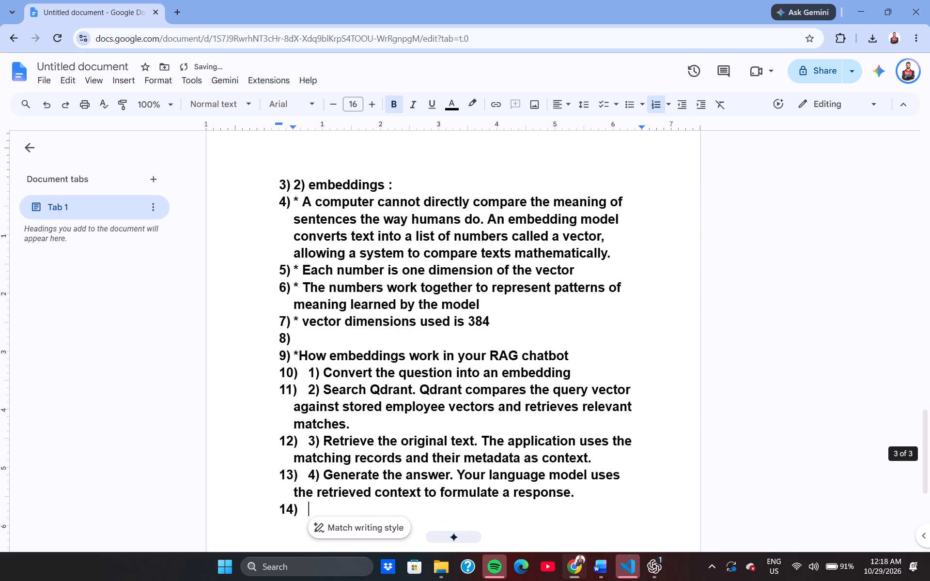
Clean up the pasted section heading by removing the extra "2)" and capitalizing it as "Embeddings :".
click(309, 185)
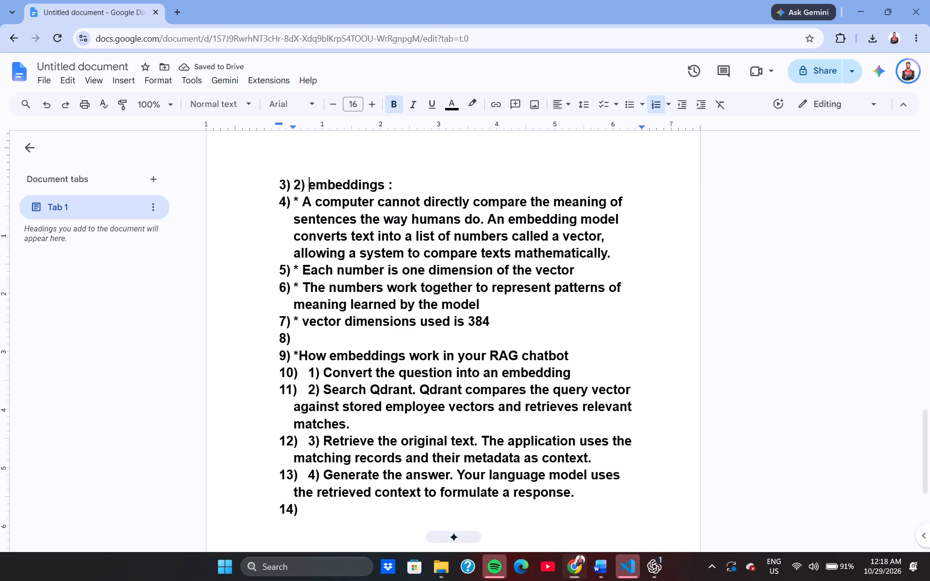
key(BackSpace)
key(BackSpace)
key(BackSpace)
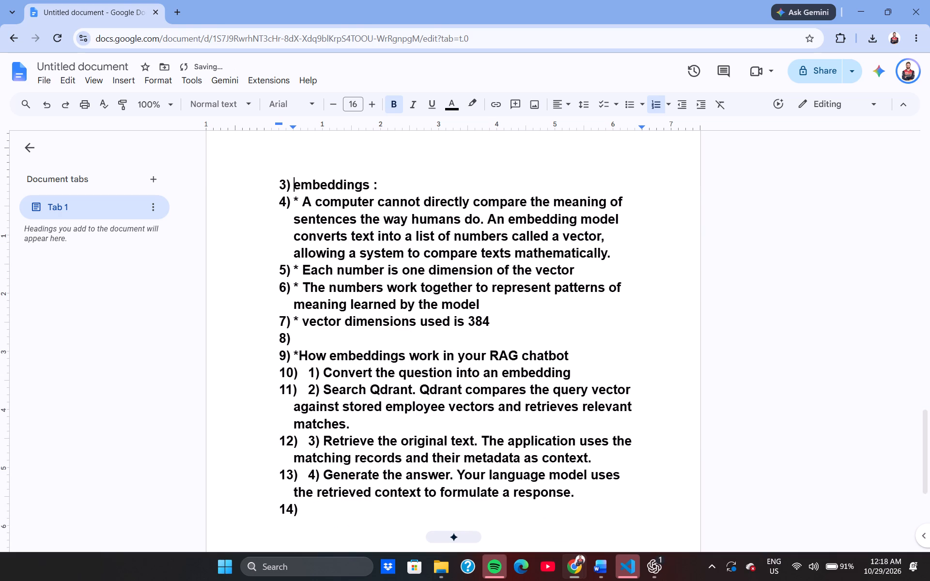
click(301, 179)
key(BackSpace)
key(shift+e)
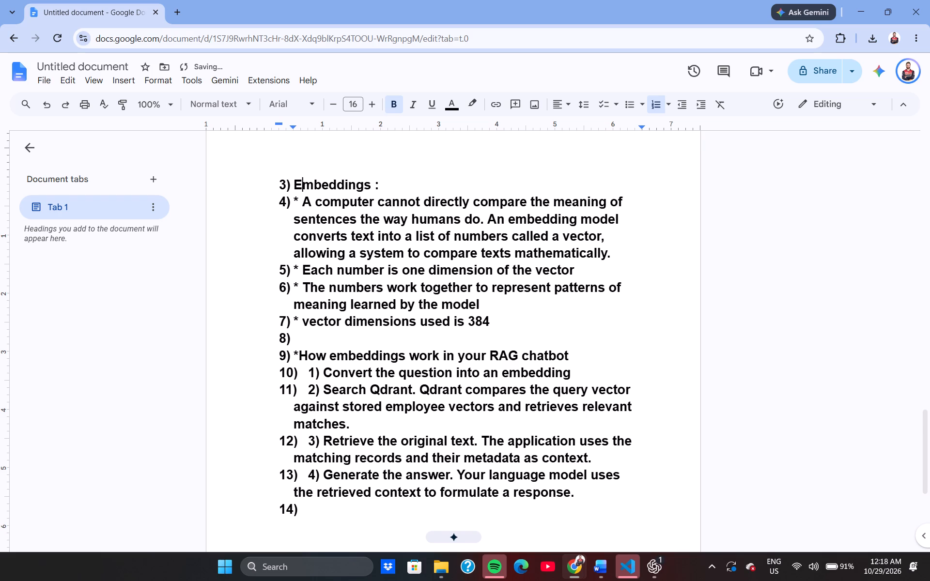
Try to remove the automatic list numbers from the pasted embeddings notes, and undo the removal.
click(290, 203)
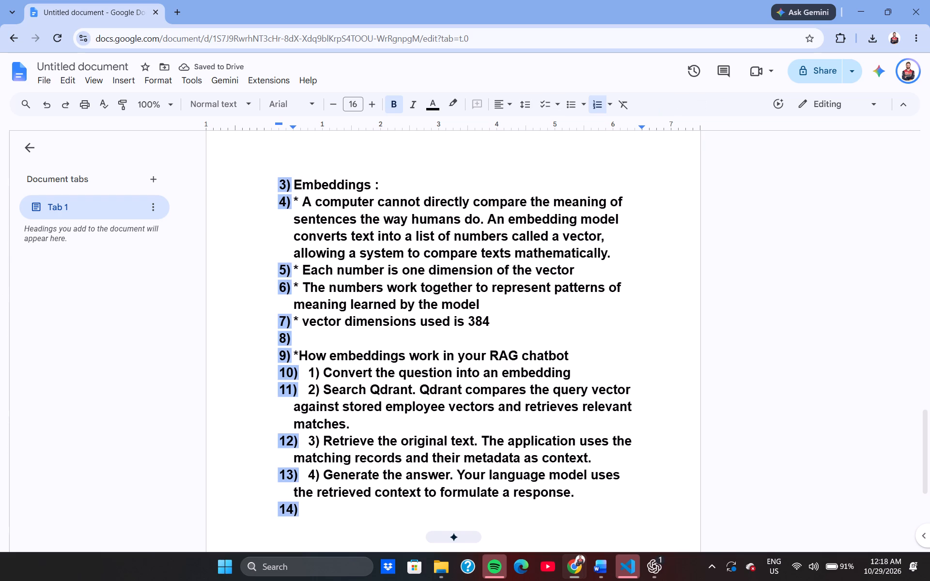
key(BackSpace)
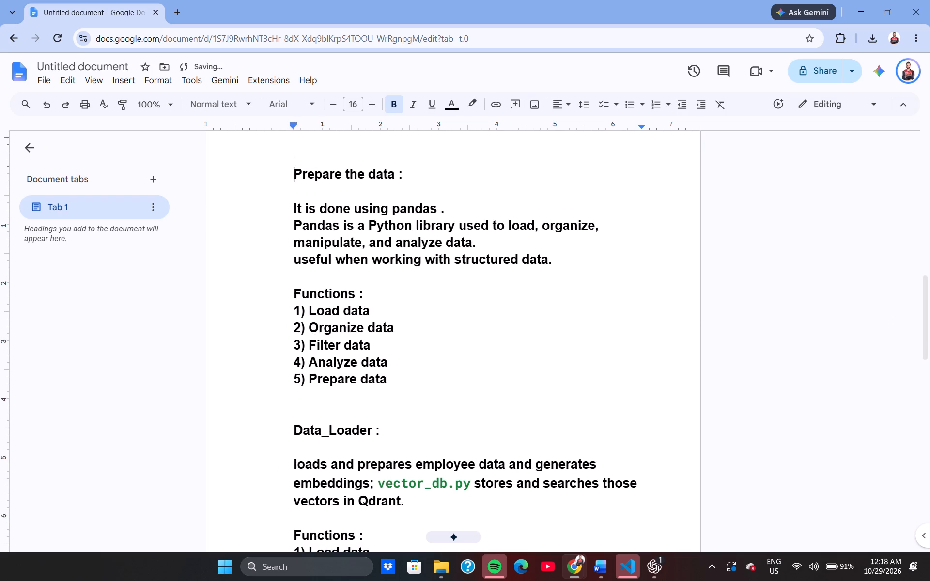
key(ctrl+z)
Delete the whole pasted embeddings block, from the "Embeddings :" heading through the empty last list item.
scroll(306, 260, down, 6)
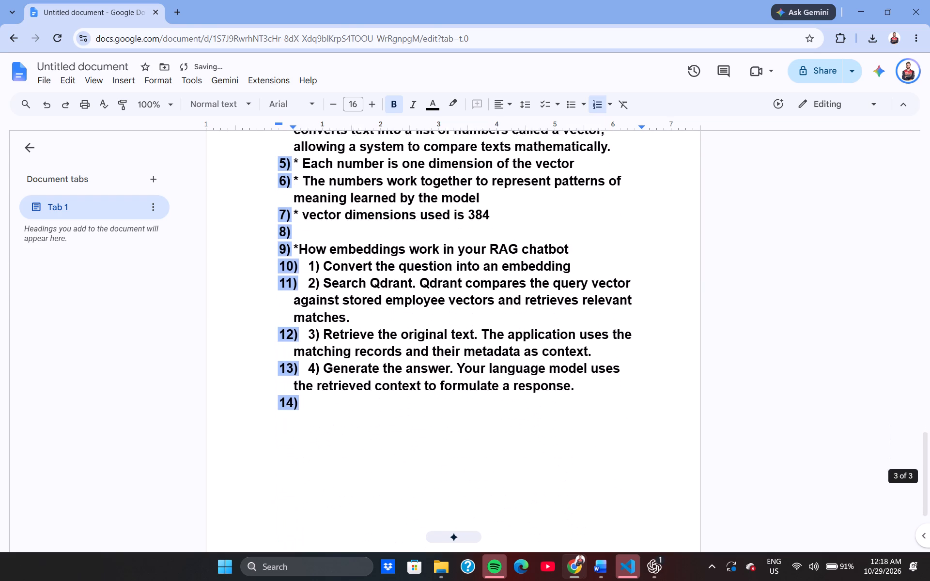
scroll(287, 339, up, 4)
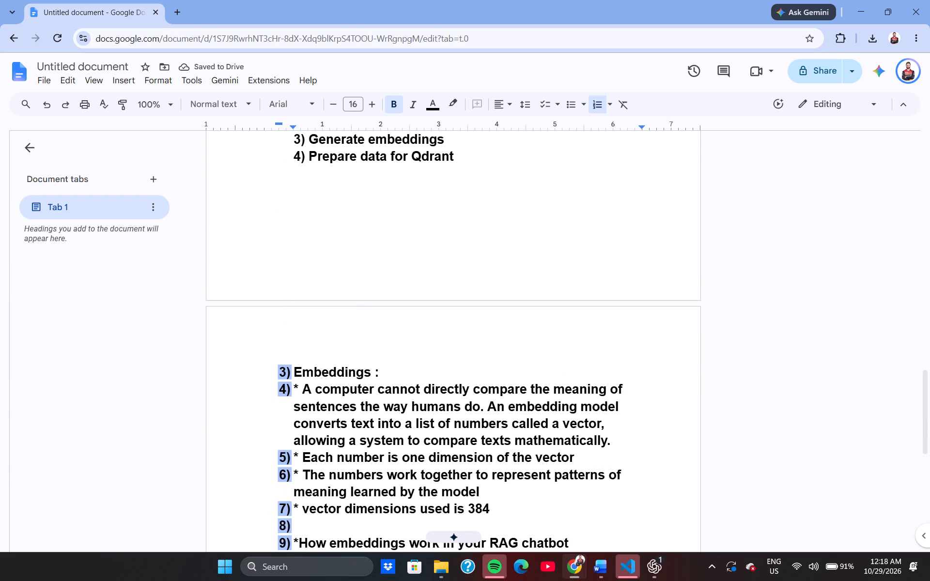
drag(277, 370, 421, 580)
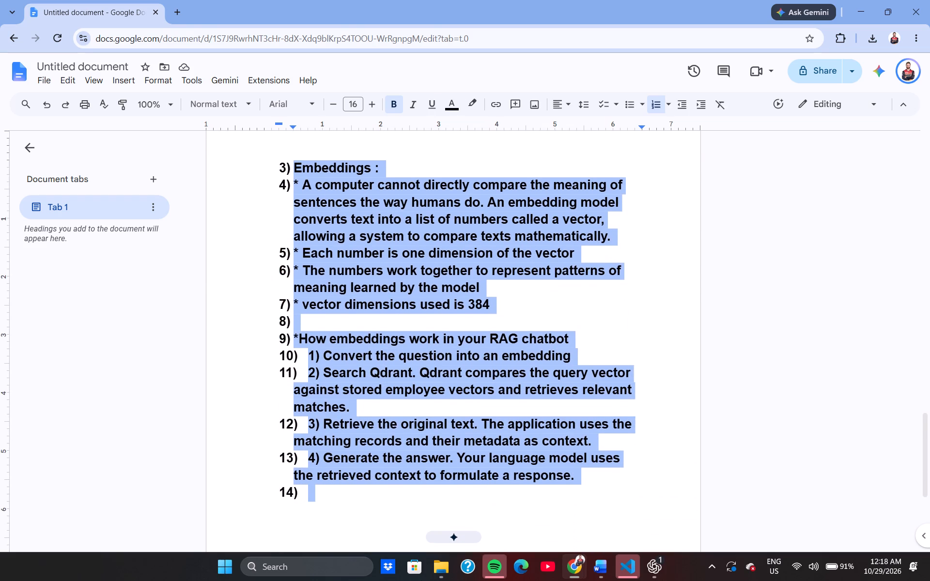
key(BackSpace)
Add the numbered section heading "3) Embiddings :" on the empty page after the Data_Loader section.
scroll(421, 580, up, 8)
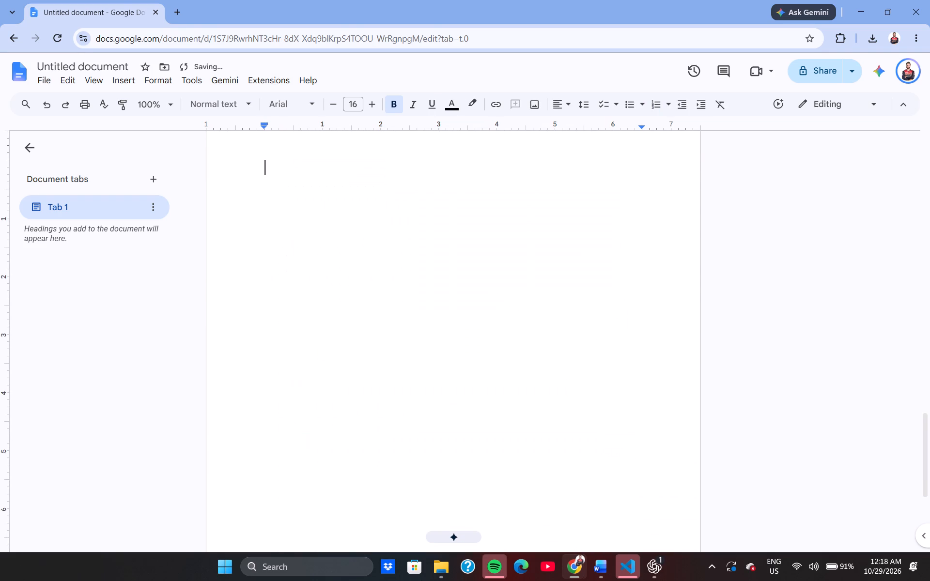
scroll(421, 580, up, 2)
scroll(393, 269, up, 10)
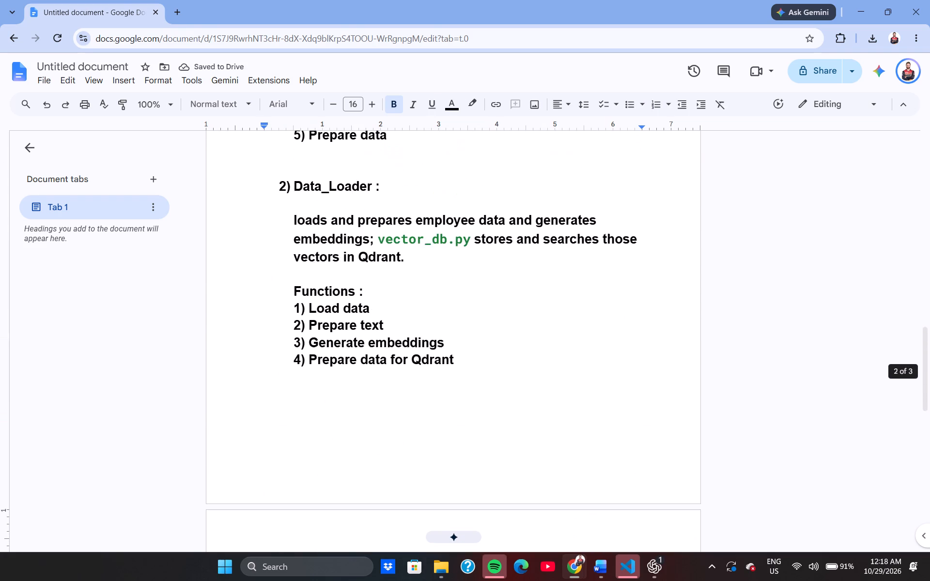
scroll(393, 269, down, 3)
scroll(393, 269, up, 1)
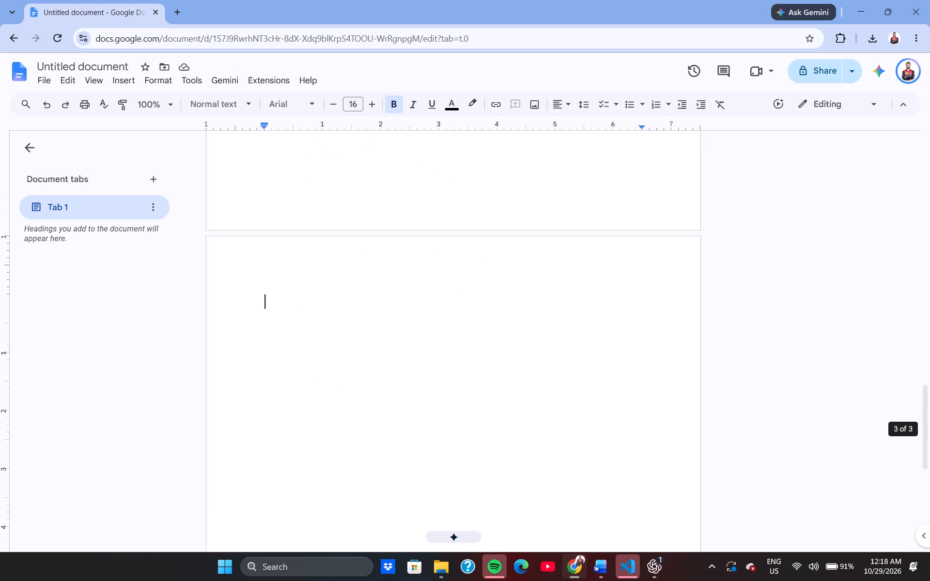
text(3))
key(space)
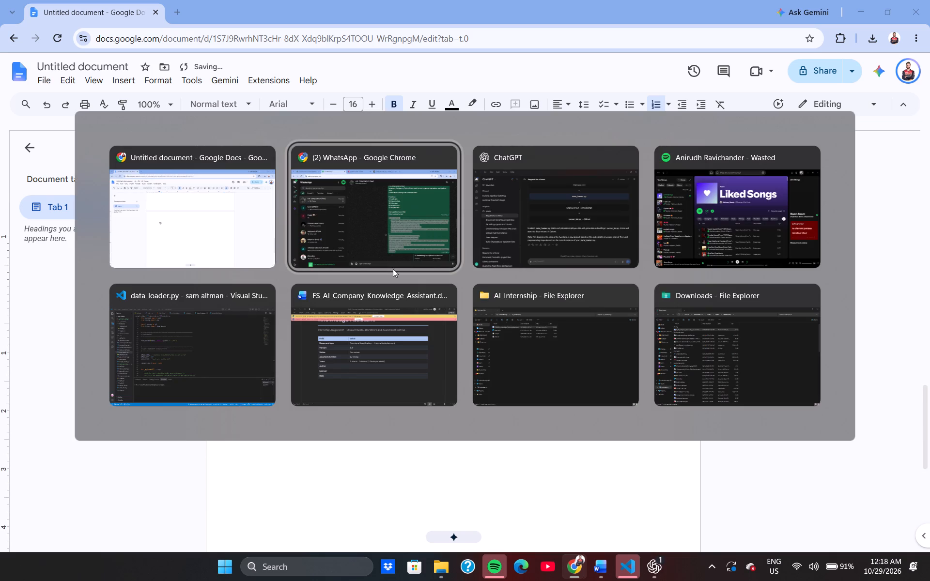
text(Embiddings)
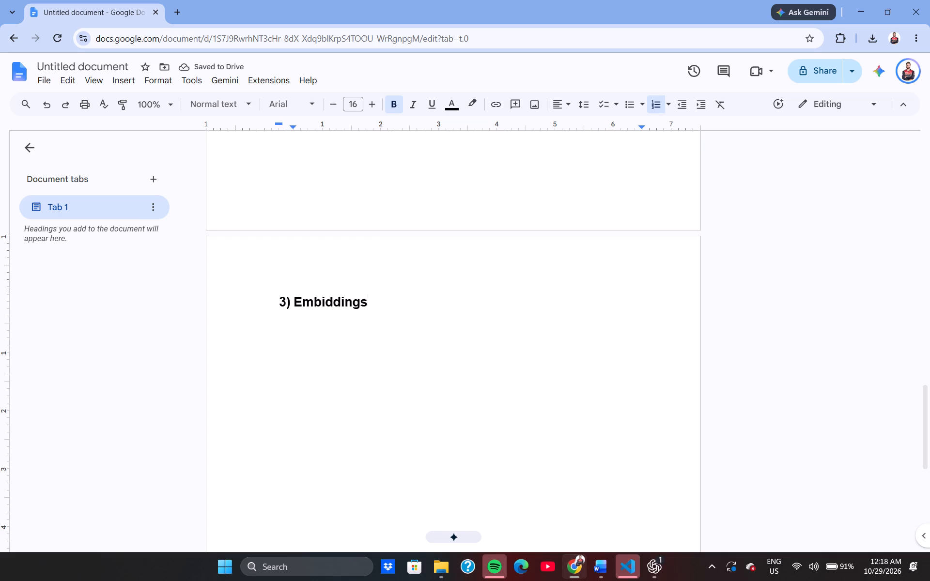
key(space)
text(:)
key(End)
key(space)
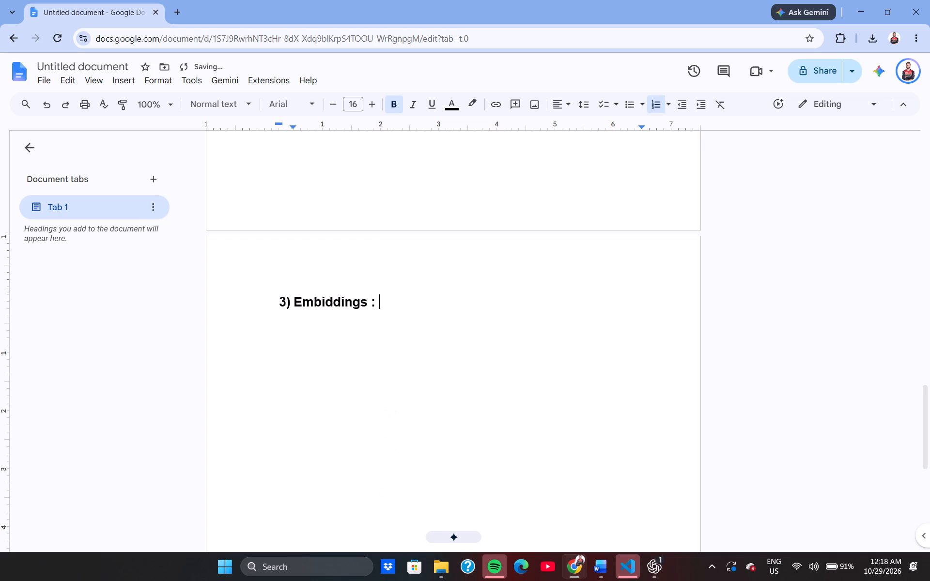
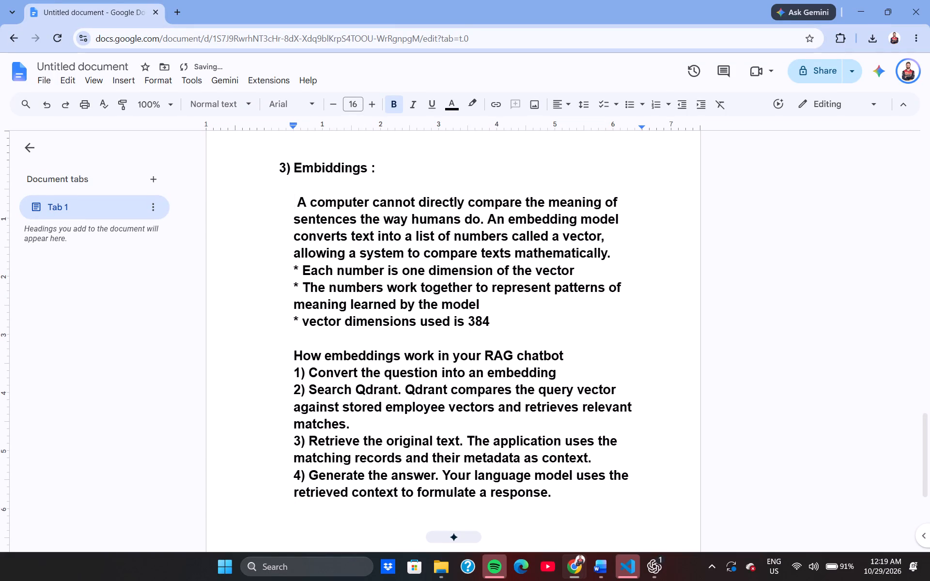
Mark the four introductory points under "Embiddings :" with hyphens, replacing the asterisks and adding one before "A computer cannot directly compare".
key(minus)
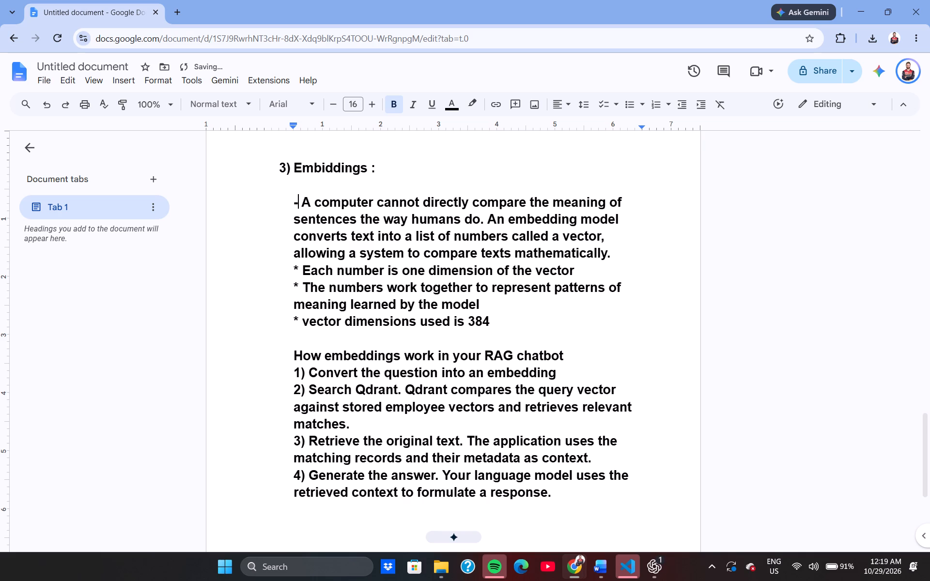
click(297, 267)
key(BackSpace)
key(minus)
click(302, 286)
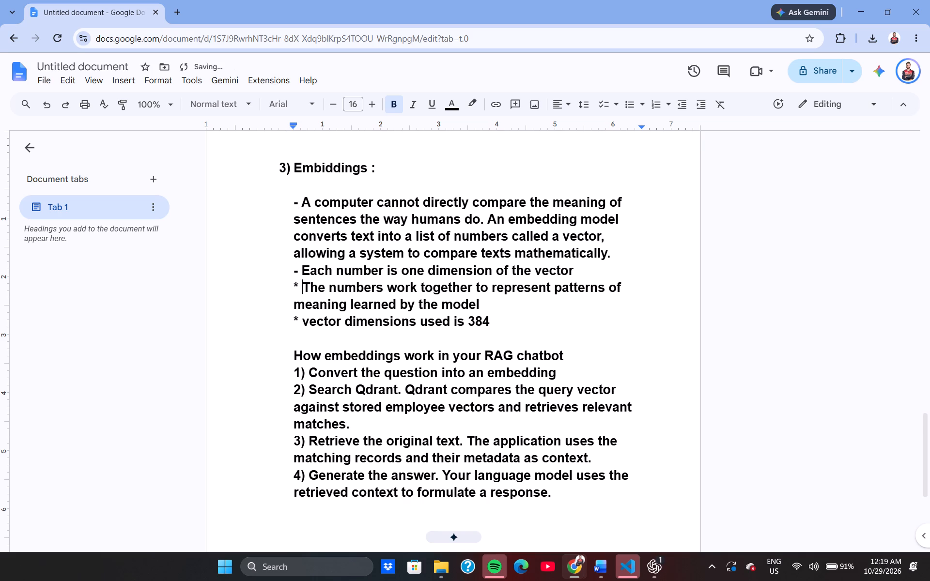
key(BackSpace)
key(BackSpace)
text(-)
key(space)
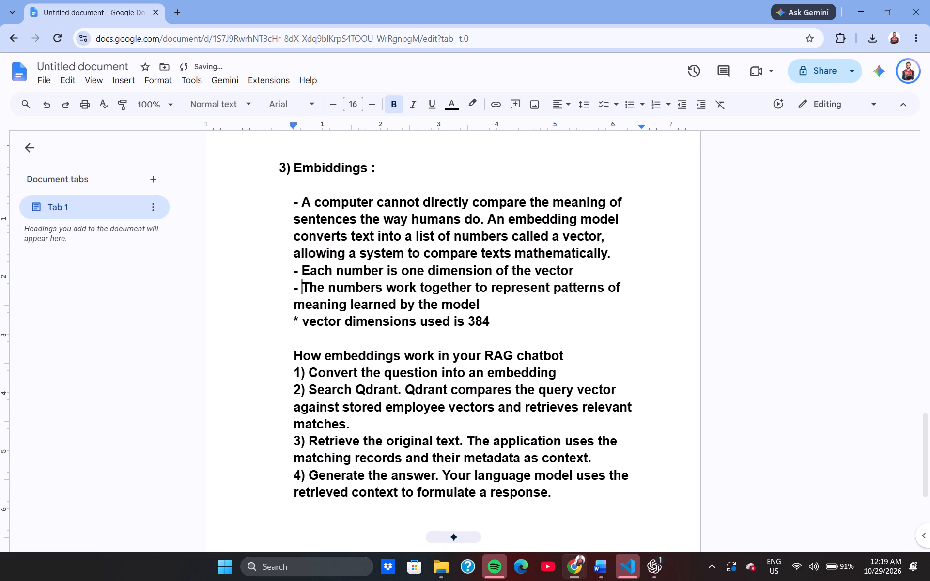
click(298, 315)
key(BackSpace)
key(minus)
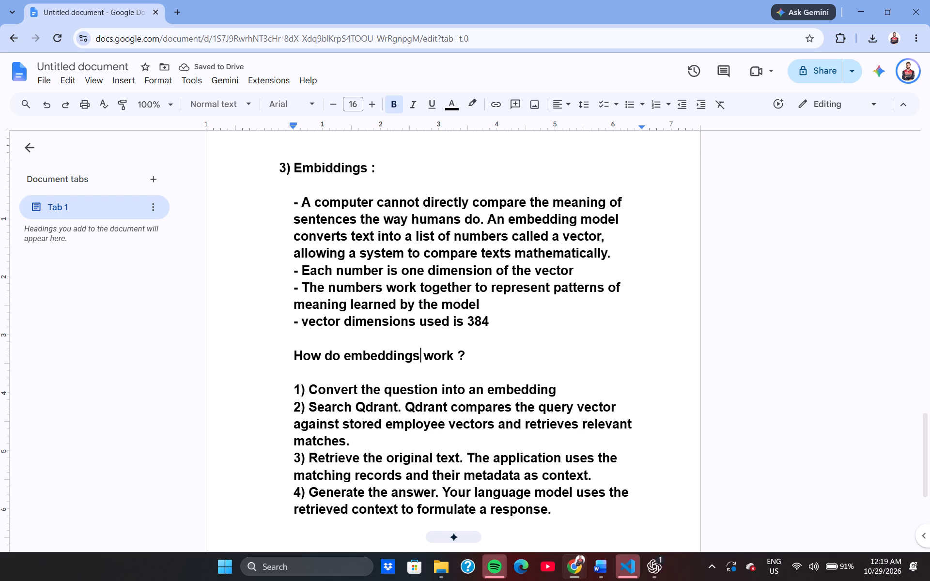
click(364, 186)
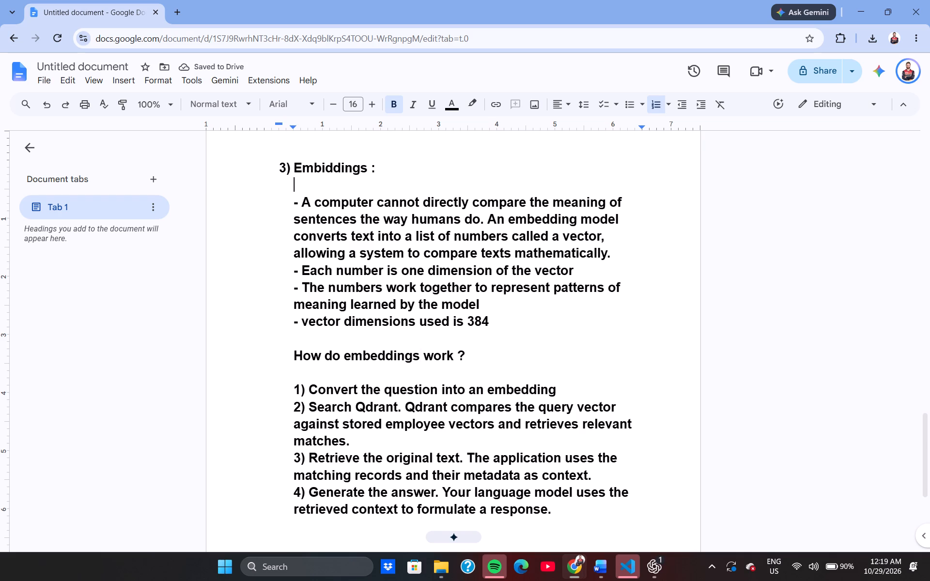
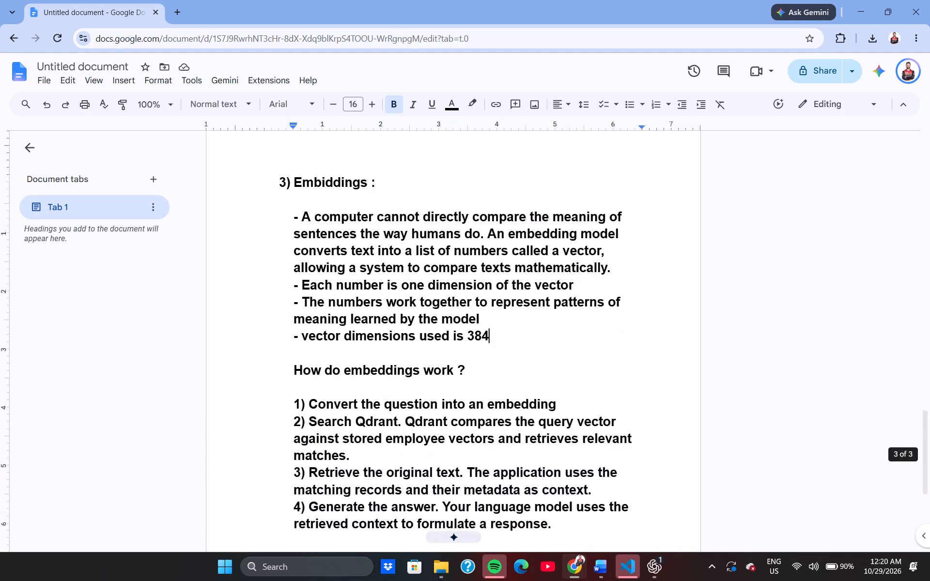
Add the numbered section heading "4) Vector_Database : (Qdrant)" below the embeddings steps, outdented from the notes and separated by blank lines.
scroll(510, 351, down, 3)
click(445, 390)
key(Return)
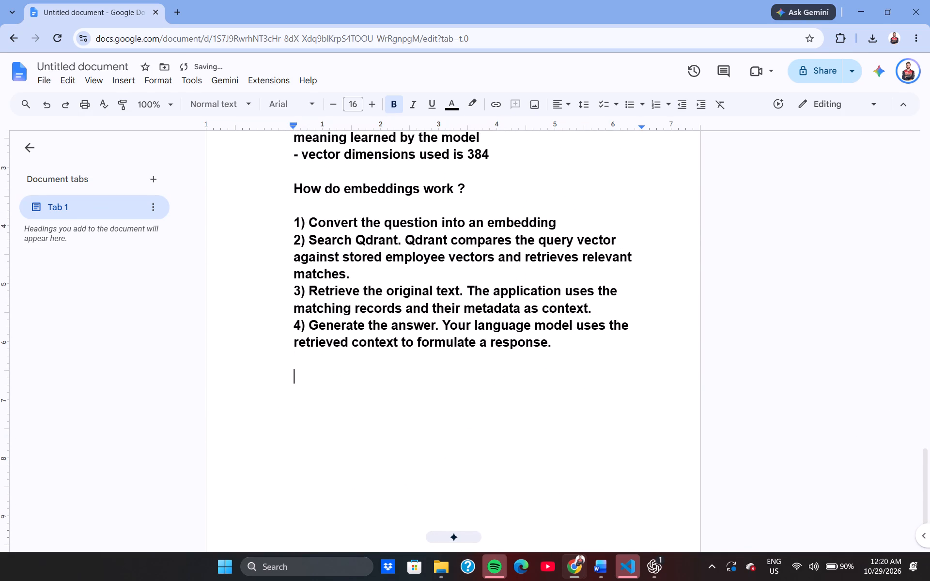
key(Return)
key(BackSpace)
key(4)
text())
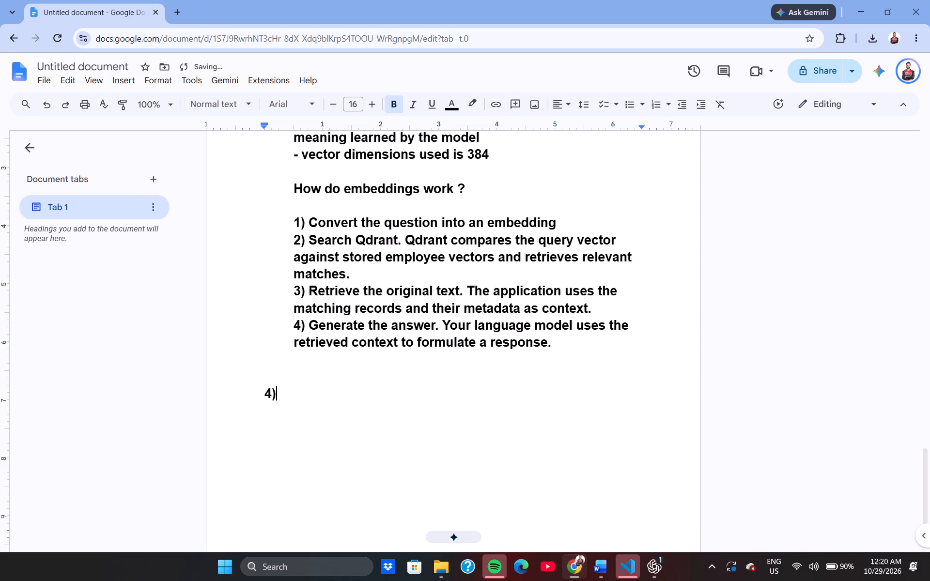
key(space)
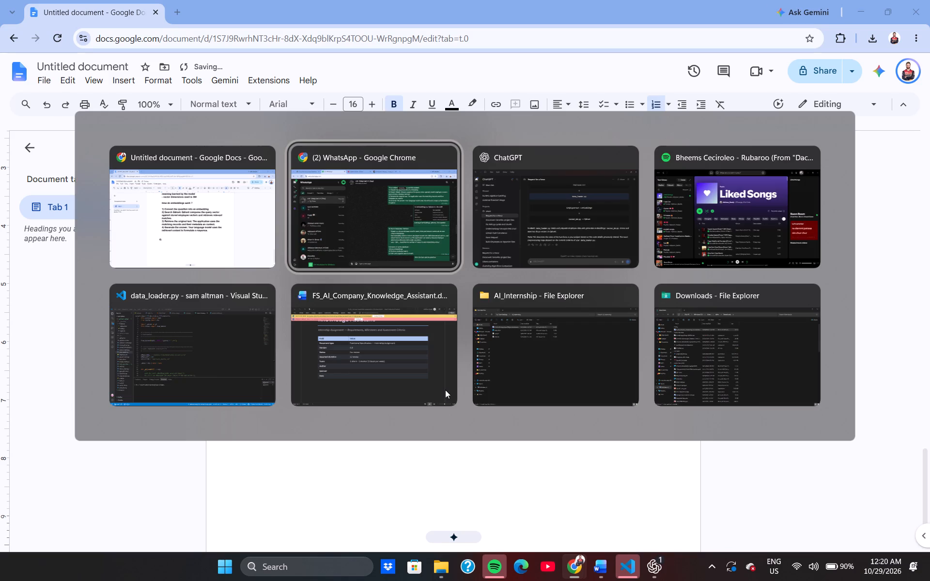
text(Vector)
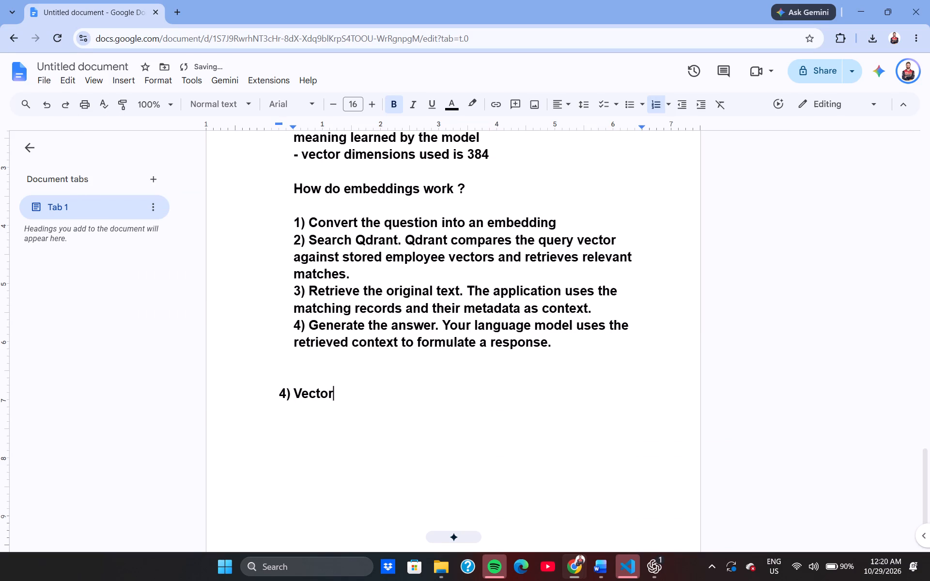
key(shift+underscore)
text(Database)
key(space)
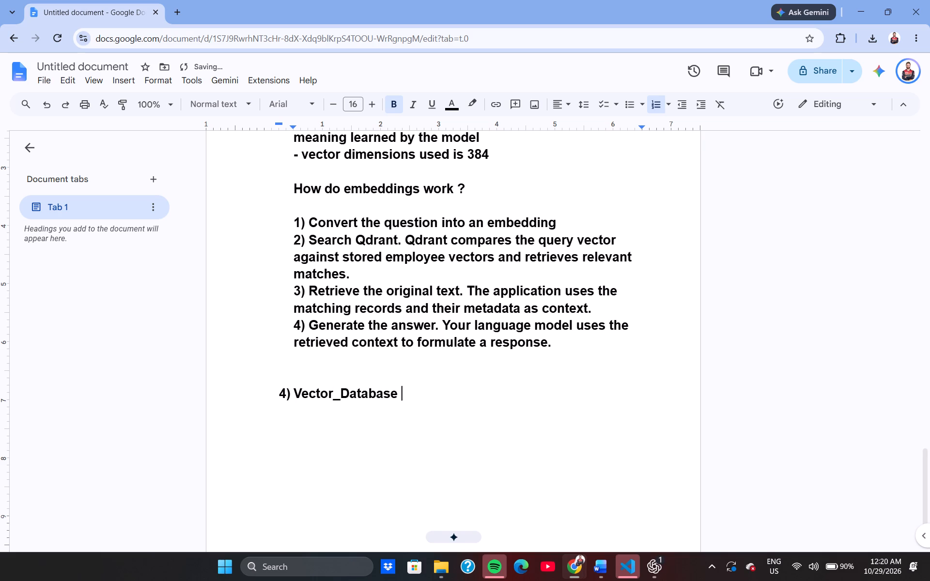
text(:)
key(space)
key(shift+parenleft)
text(Qdrant)
key(shift+parenright)
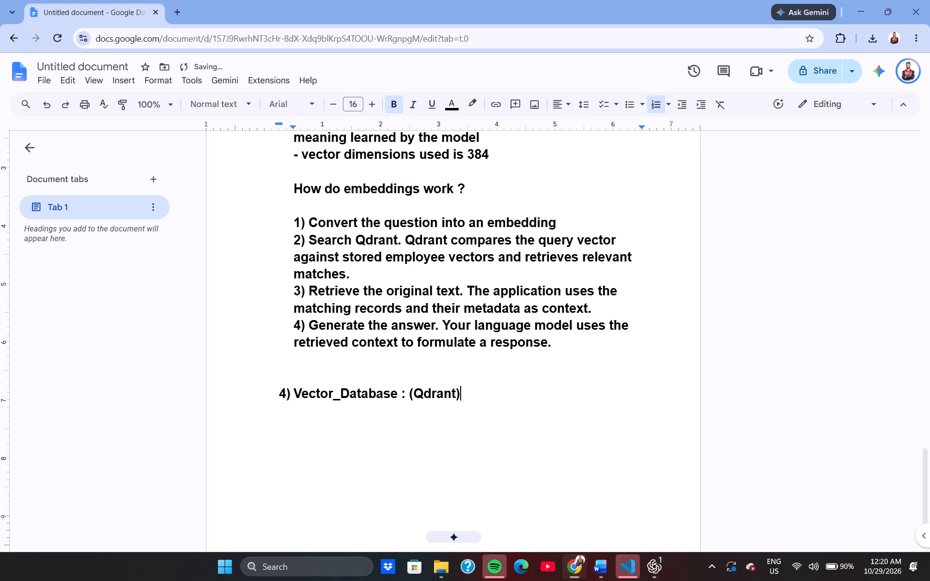
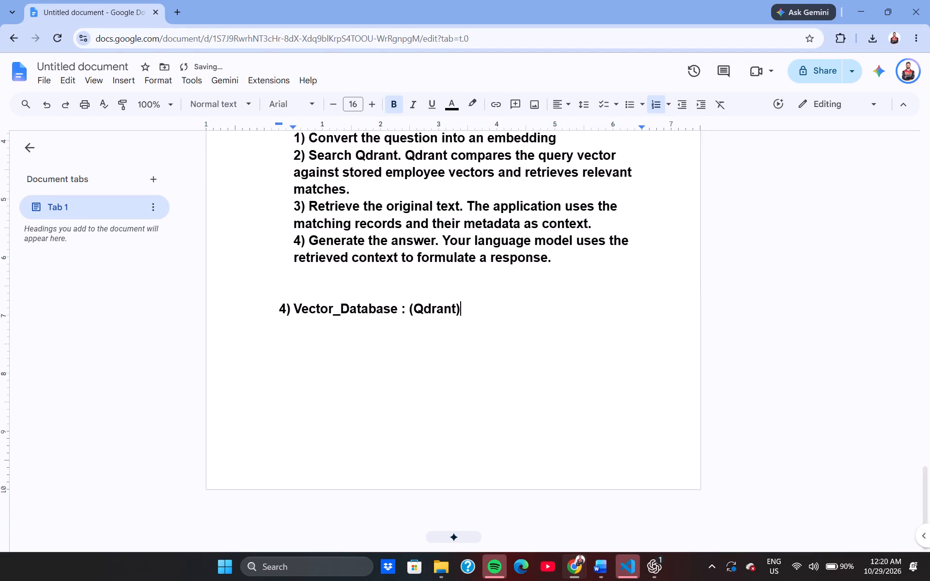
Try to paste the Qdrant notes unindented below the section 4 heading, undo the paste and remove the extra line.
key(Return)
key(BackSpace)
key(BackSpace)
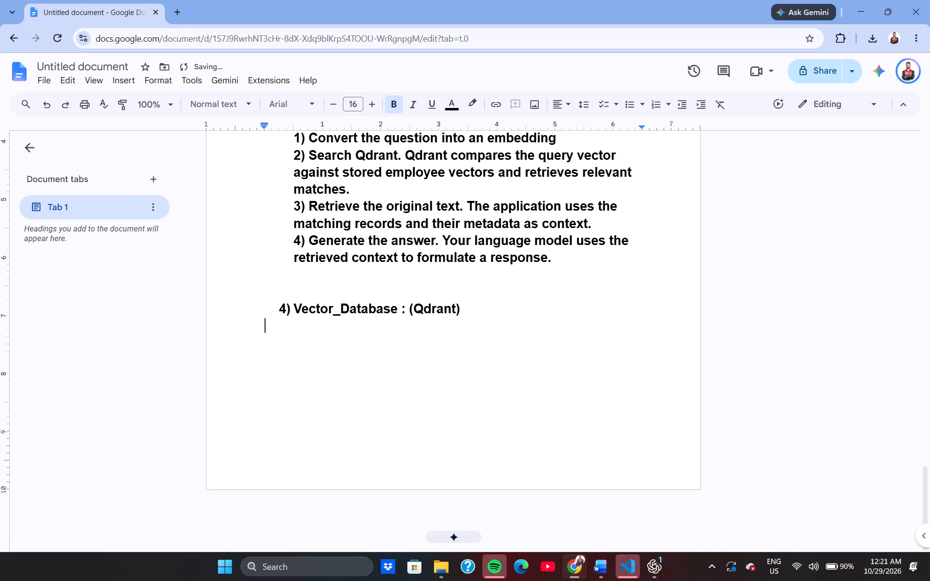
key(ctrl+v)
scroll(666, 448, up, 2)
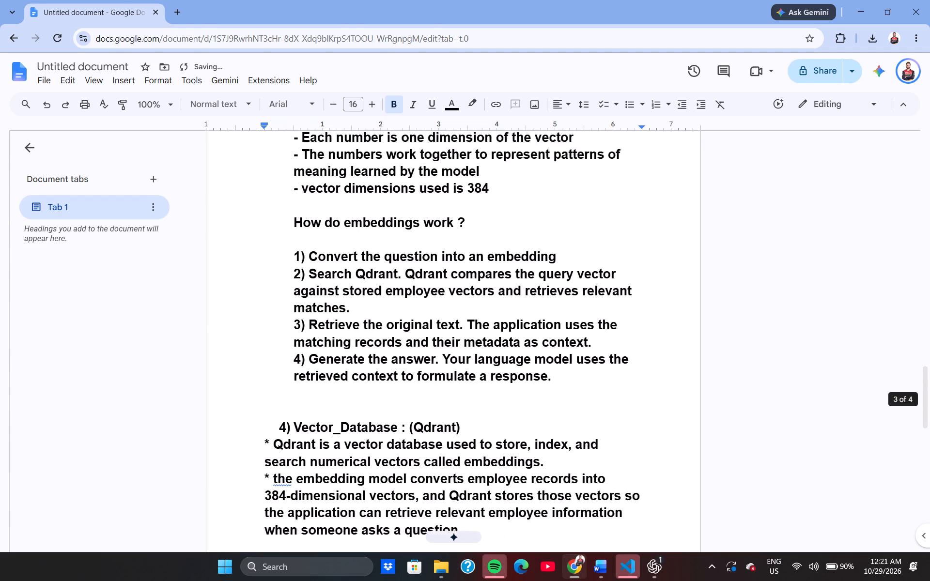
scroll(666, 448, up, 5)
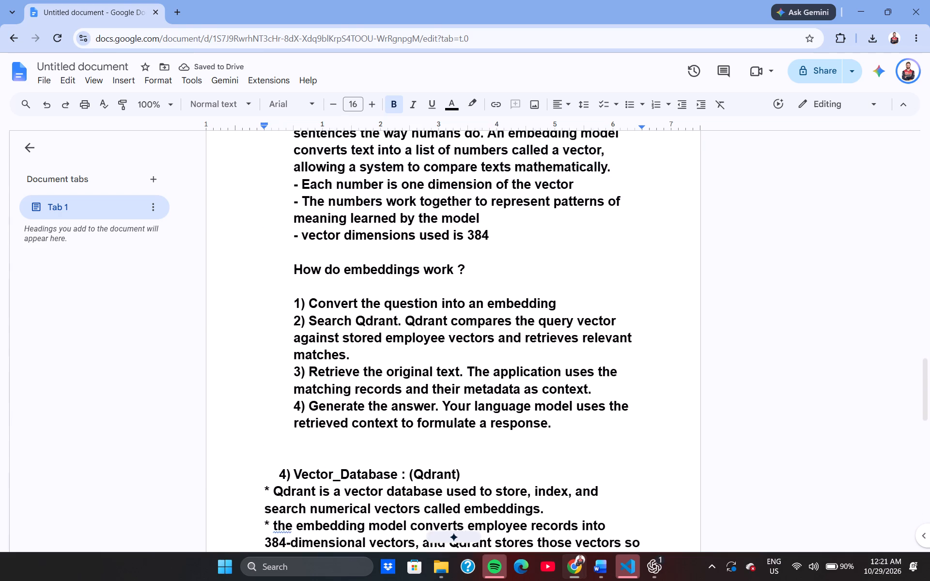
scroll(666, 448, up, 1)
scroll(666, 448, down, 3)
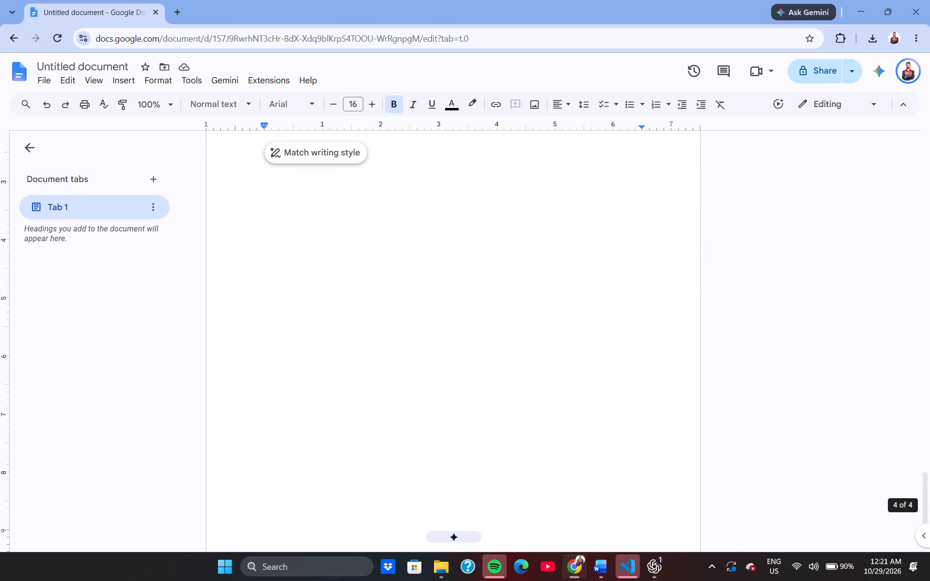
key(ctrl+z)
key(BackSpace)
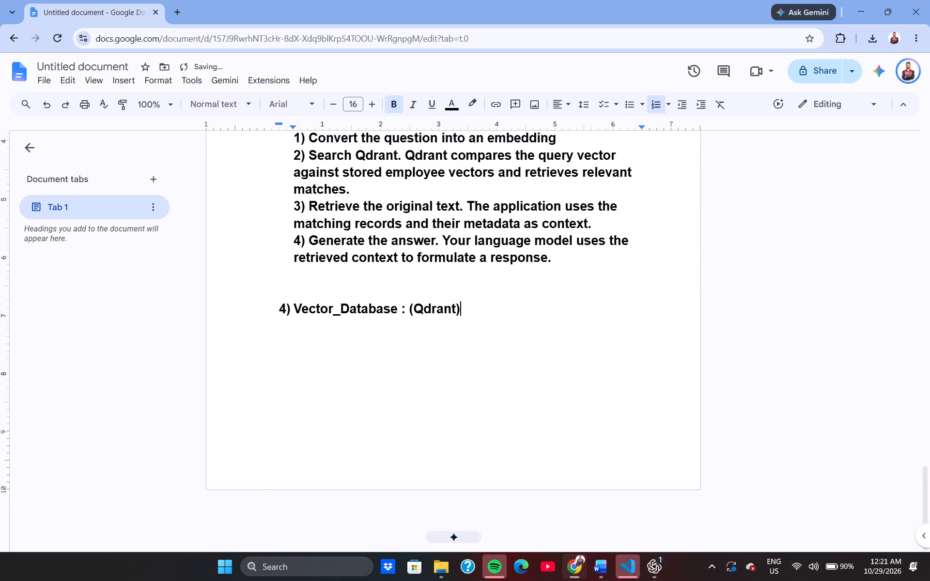
Paste the Qdrant notes below the section 4 heading, indented to align with the heading text and separated from it by blank lines.
key(Return)
key(BackSpace)
key(ctrl+v)
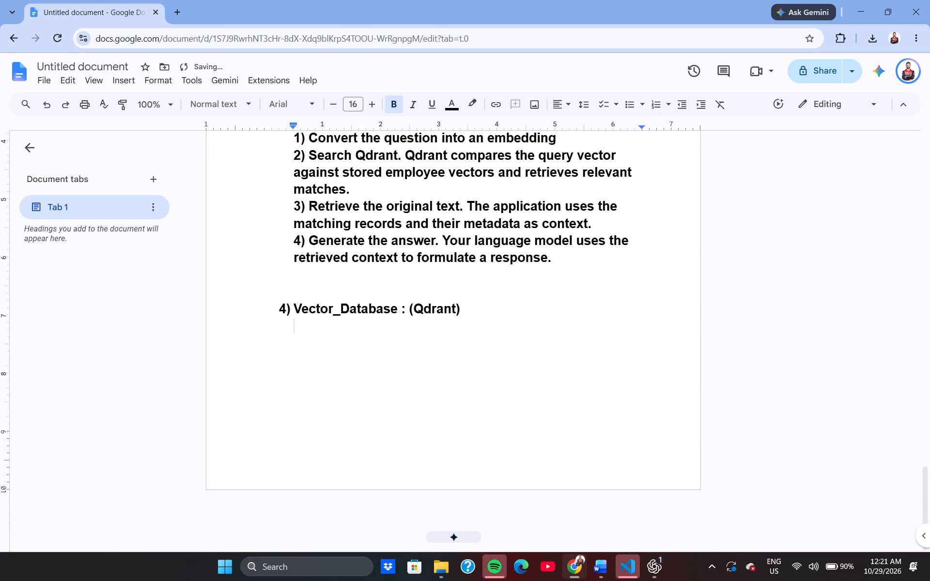
scroll(666, 448, up, 2)
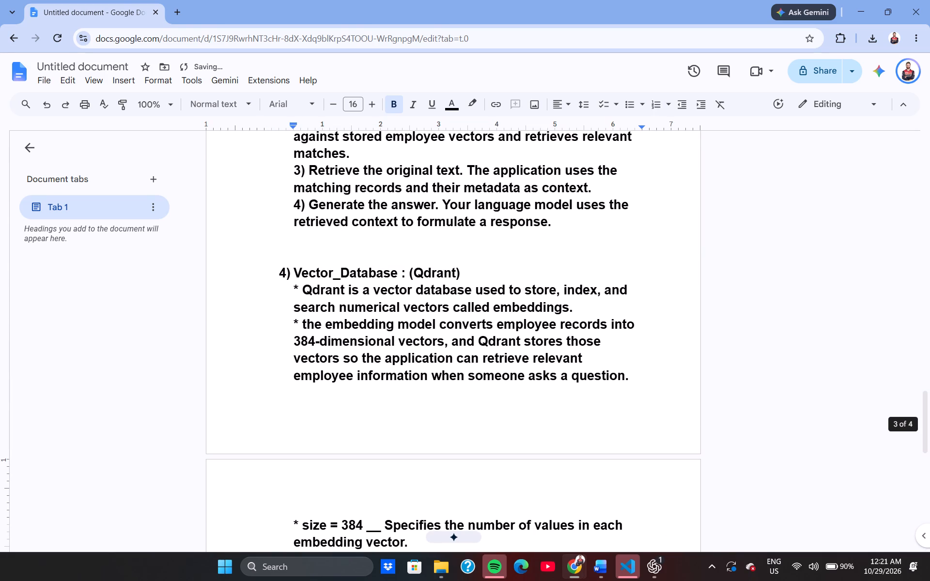
click(544, 274)
key(Return)
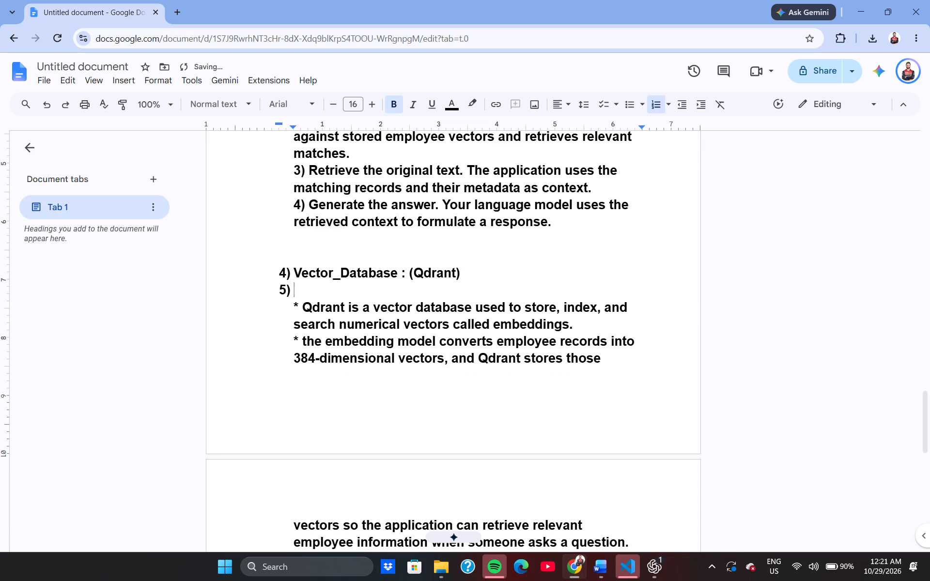
key(BackSpace)
key(Return)
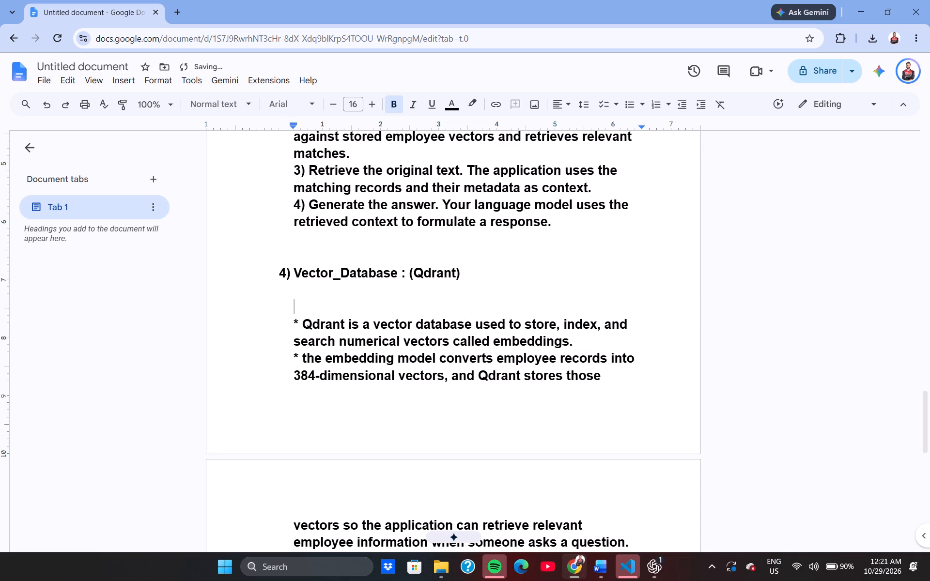
Replace the asterisks before the first two Qdrant notes with hyphens.
click(299, 323)
key(BackSpace)
key(minus)
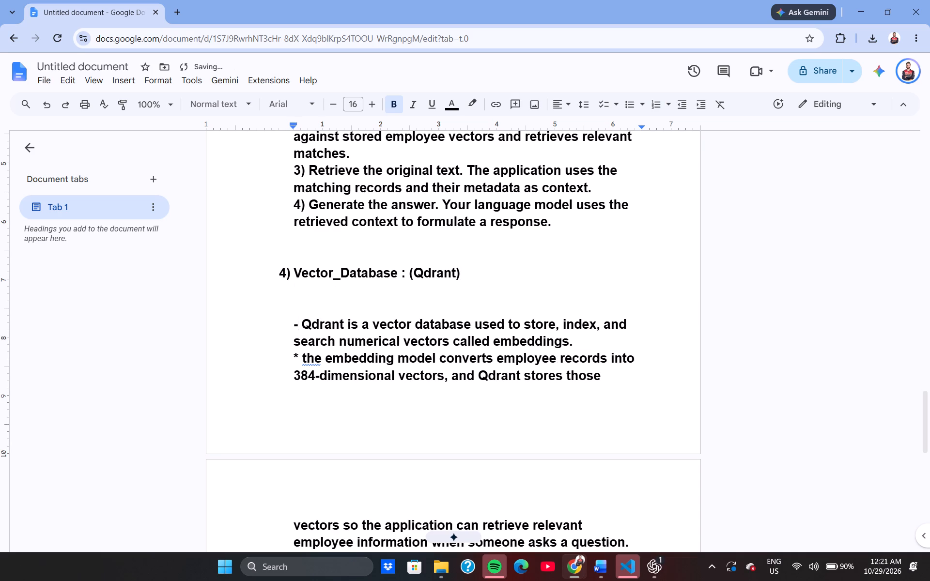
click(299, 357)
key(BackSpace)
key(minus)
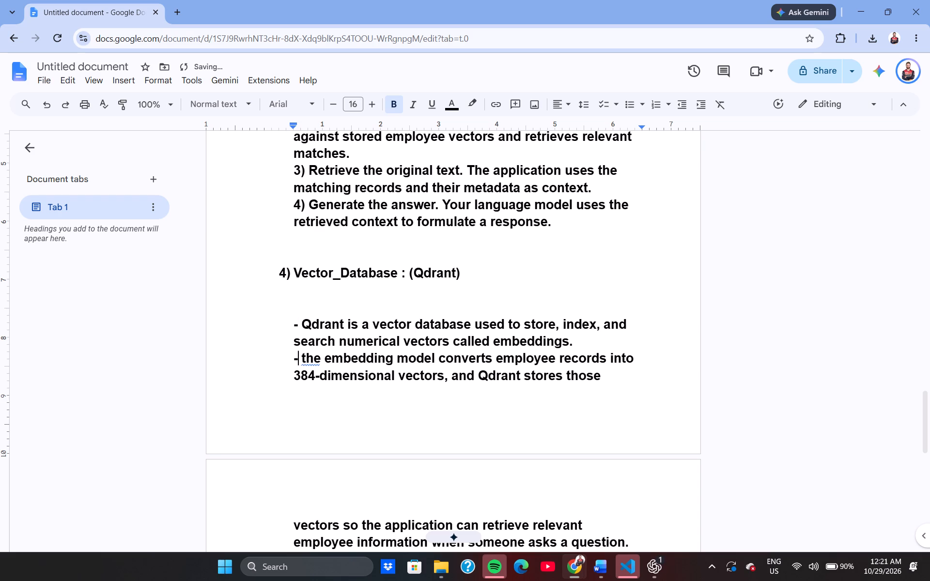
Capitalize the first word of the second Qdrant note so it starts with "The embedding model".
click(311, 356)
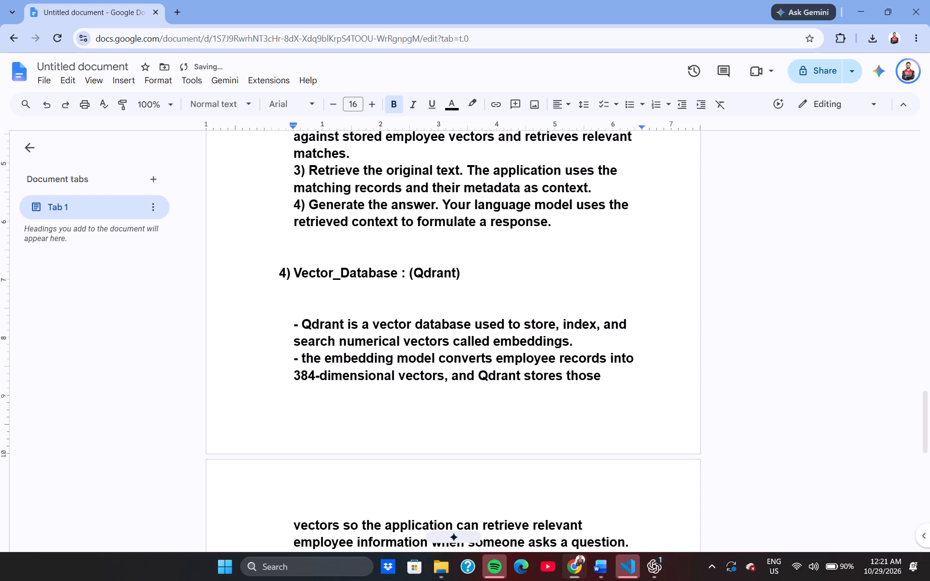
click(307, 357)
key(BackSpace)
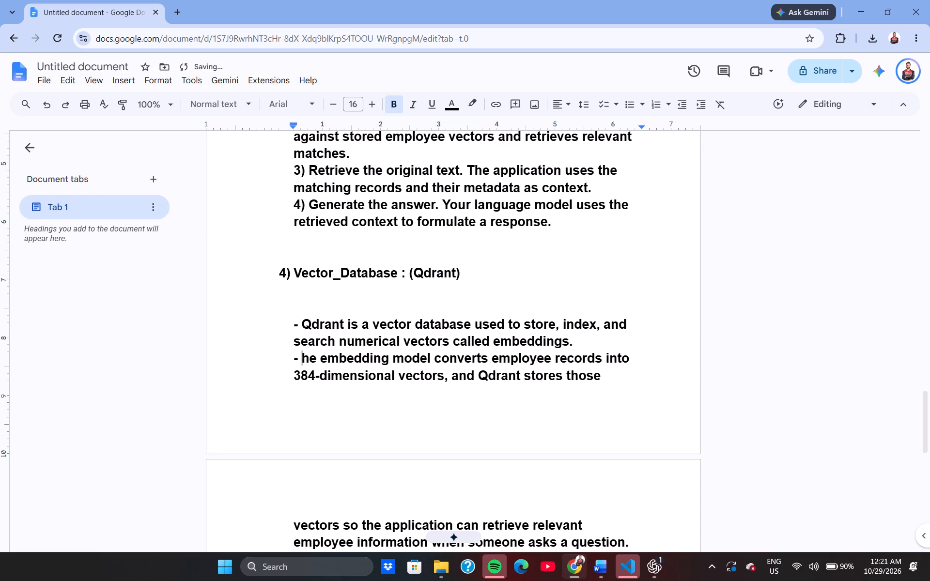
key(shift+t)
Insert blank lines above the "Vector_Database : (Qdrant)" heading to move section 4 to the top of a new page.
scroll(334, 400, down, 2)
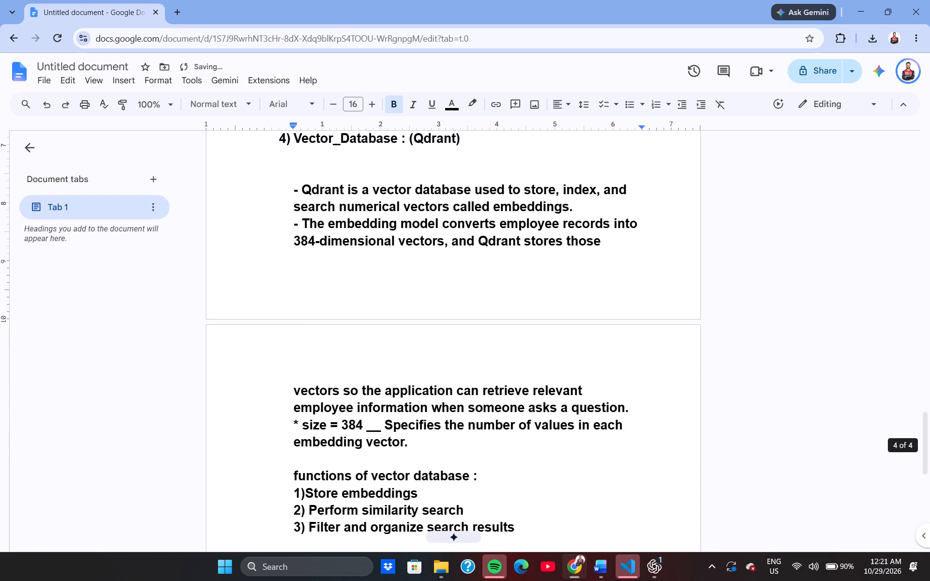
scroll(334, 400, down, 1)
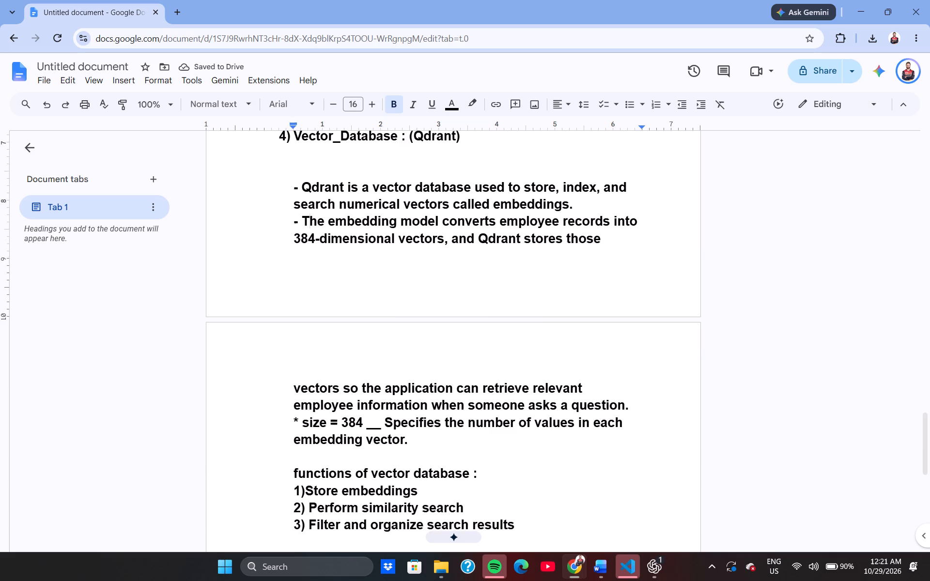
scroll(294, 172, up, 3)
click(303, 257)
key(Return)
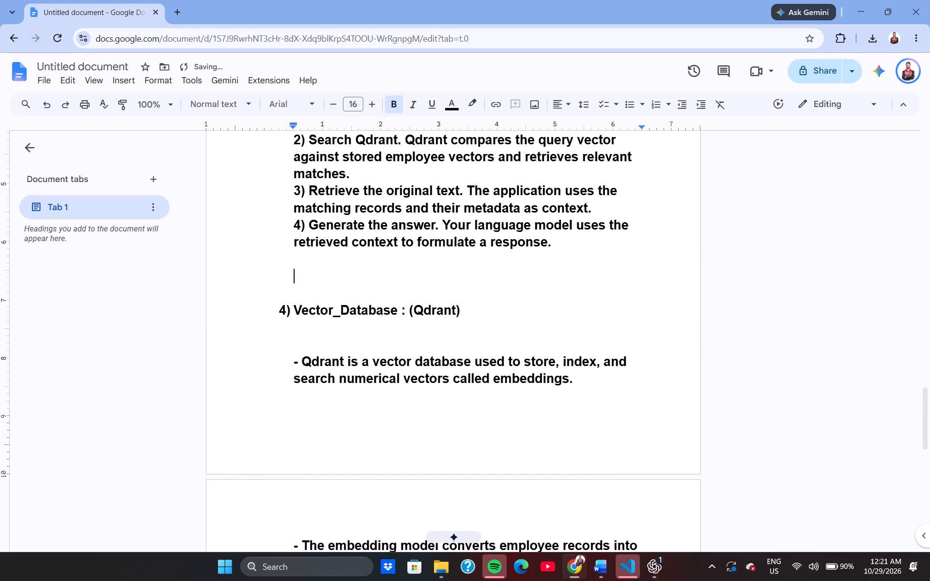
key(Return)
key(Return)
key(Return)
key(Return)
key(Return)
key(Return)
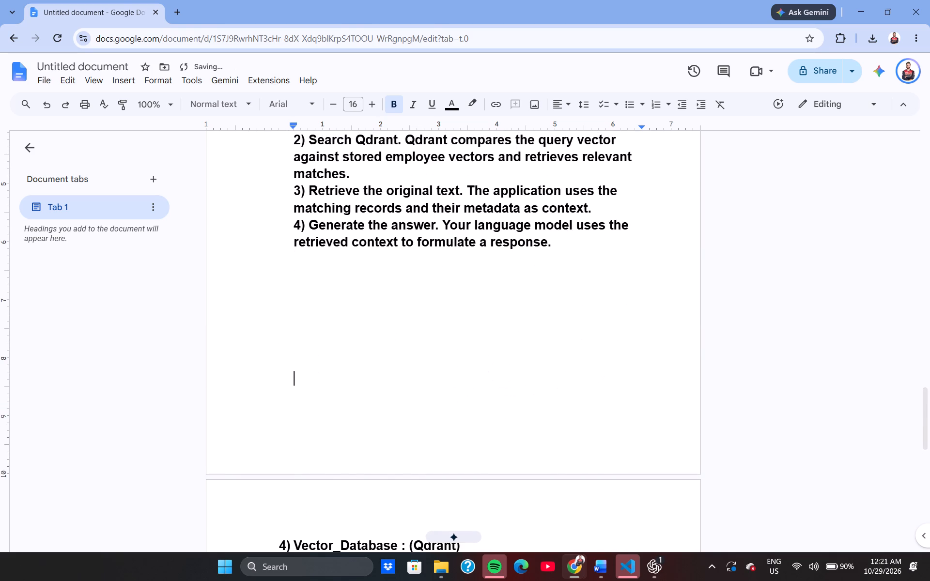
Remove the extra blank line between the section 4 heading and its first note, leaving a single empty line.
scroll(303, 257, down, 4)
click(305, 331)
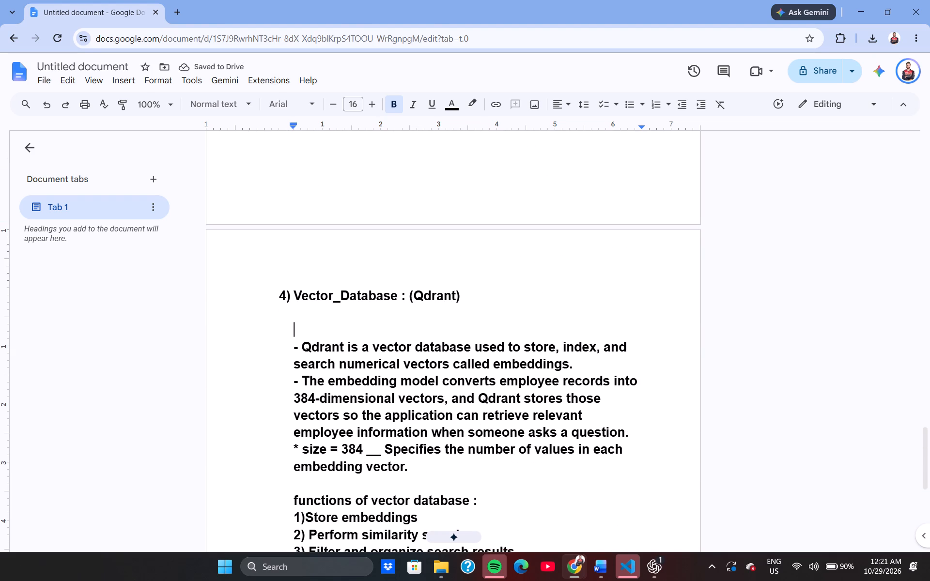
key(BackSpace)
key(BackSpace)
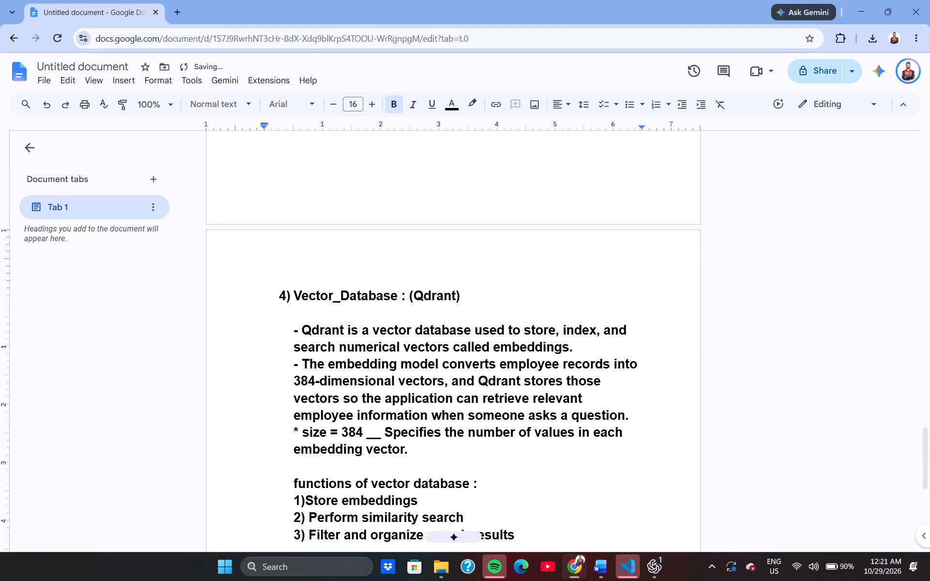
Capitalize the F, V and D in the "functions of vector database :" subheading and join "Vector" and "Database" with an underscore.
scroll(383, 395, down, 2)
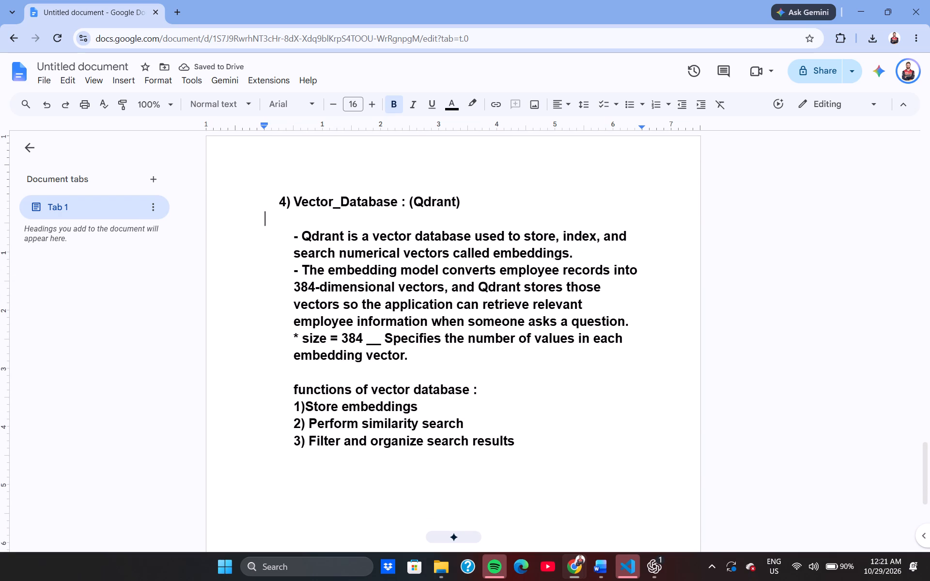
click(297, 385)
key(BackSpace)
key(shift+f)
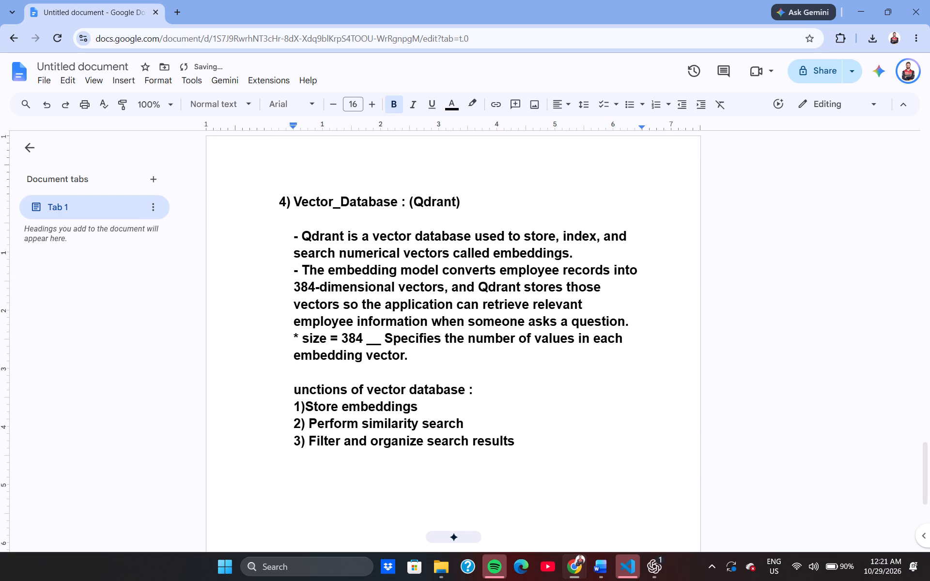
click(419, 389)
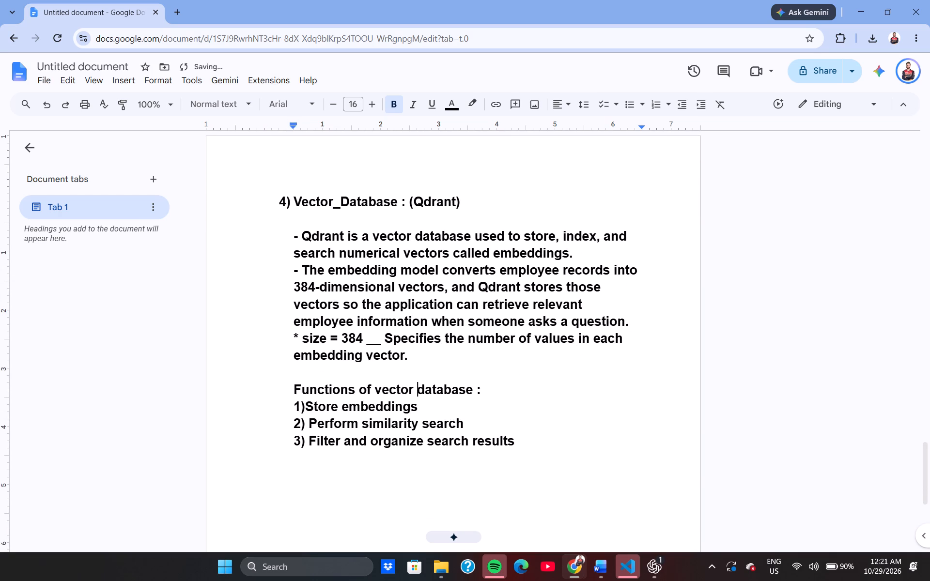
key(BackSpace)
key(shift+underscore)
click(488, 421)
click(377, 390)
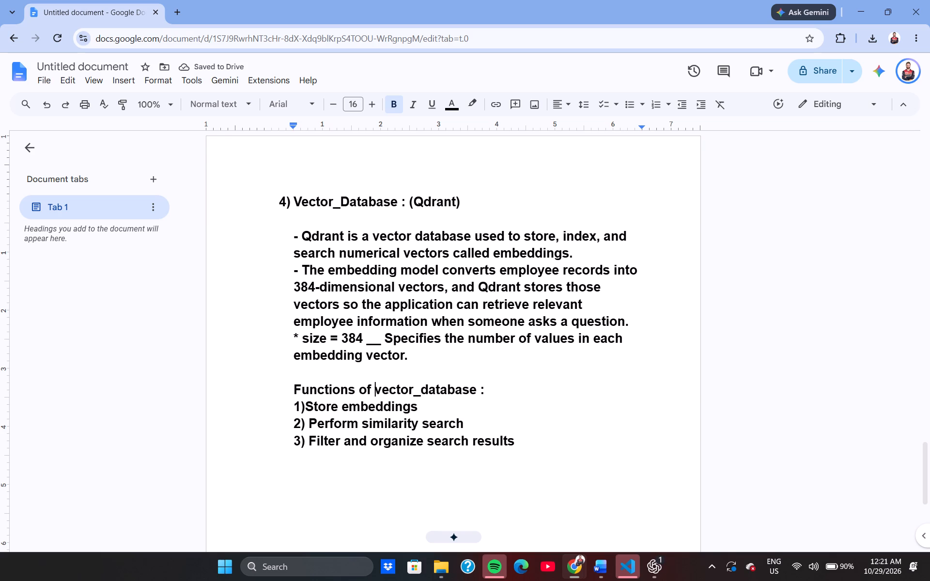
key(Right)
key(BackSpace)
key(shift+v)
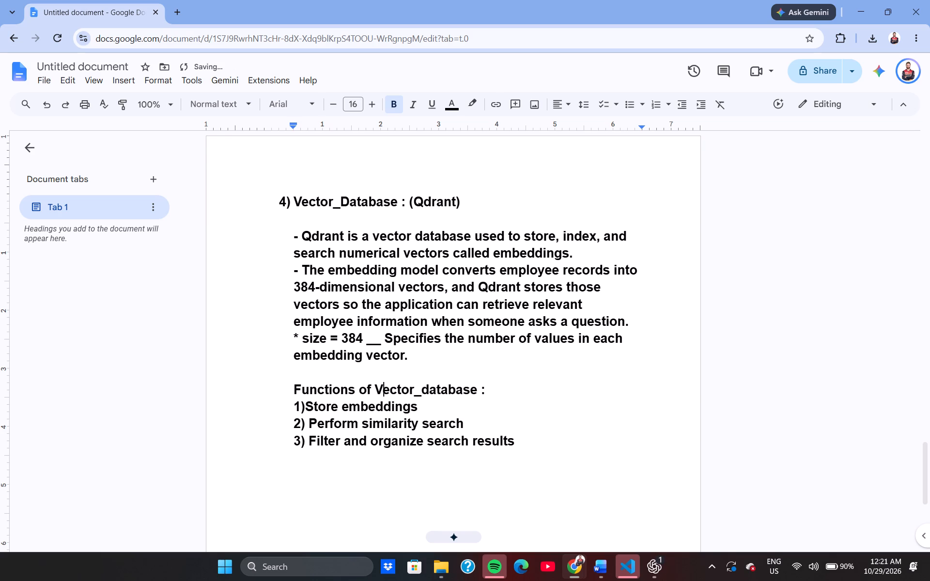
click(430, 388)
key(BackSpace)
key(shift+d)
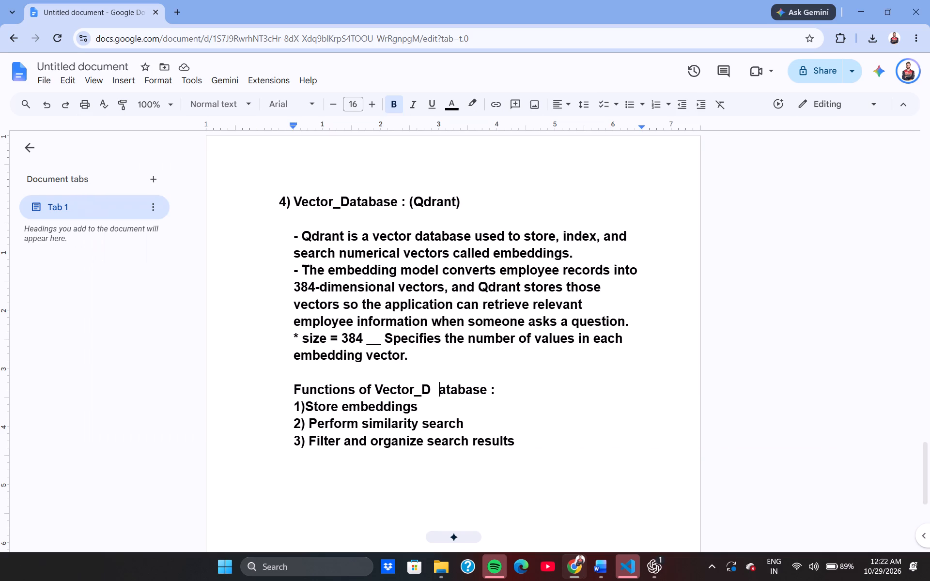
Add the next section number "5)" unindented below the functions list, separated from it by blank lines.
click(471, 472)
key(Return)
key(Return)
key(BackSpace)
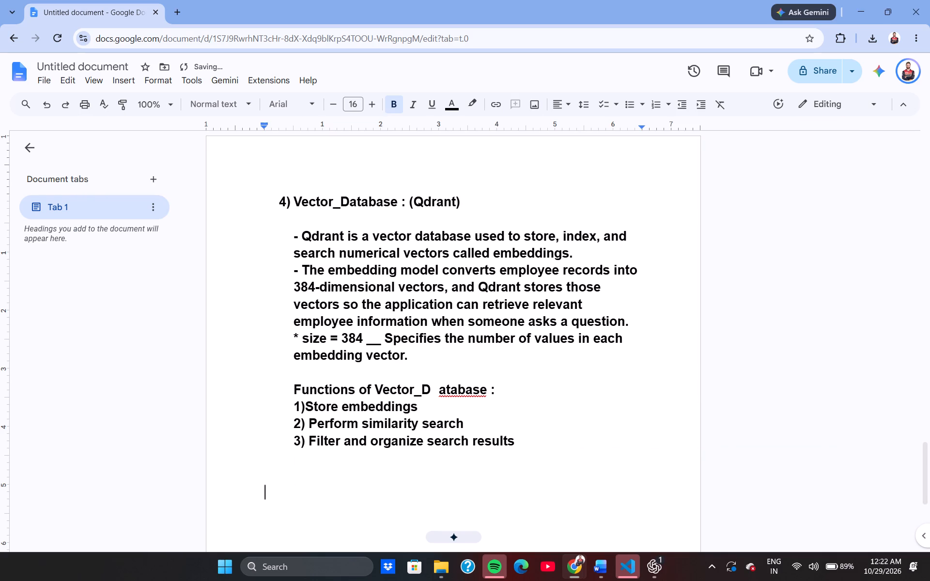
text(5))
key(Return)
key(BackSpace)
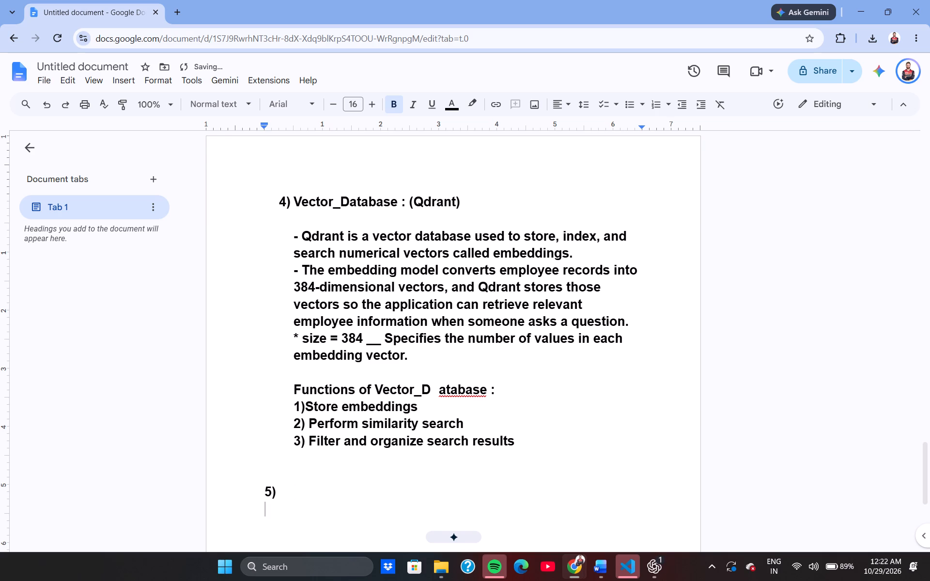
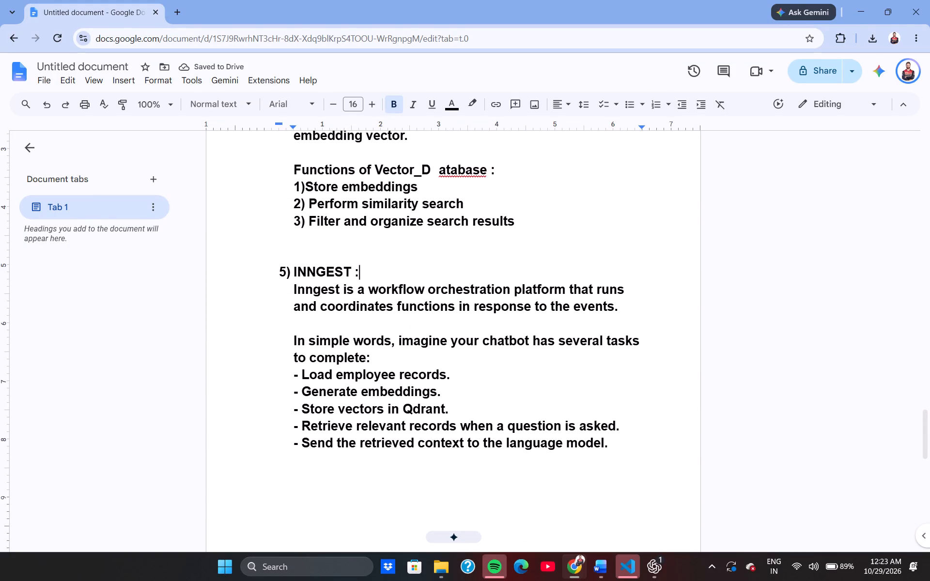
Insert an empty line between the "INNGEST :" heading of section 5 and its first paragraph.
key(Return)
key(BackSpace)
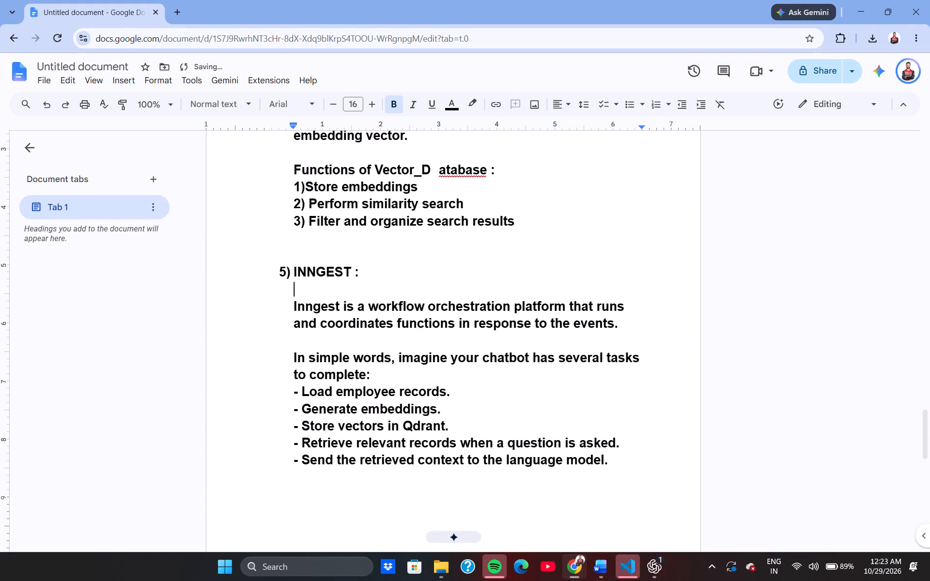
Delete the closing paragraph of section 5, "Think of Inngest as a workflow manager that coordinates the tasks your Python functions perform.".
scroll(496, 342, down, 1)
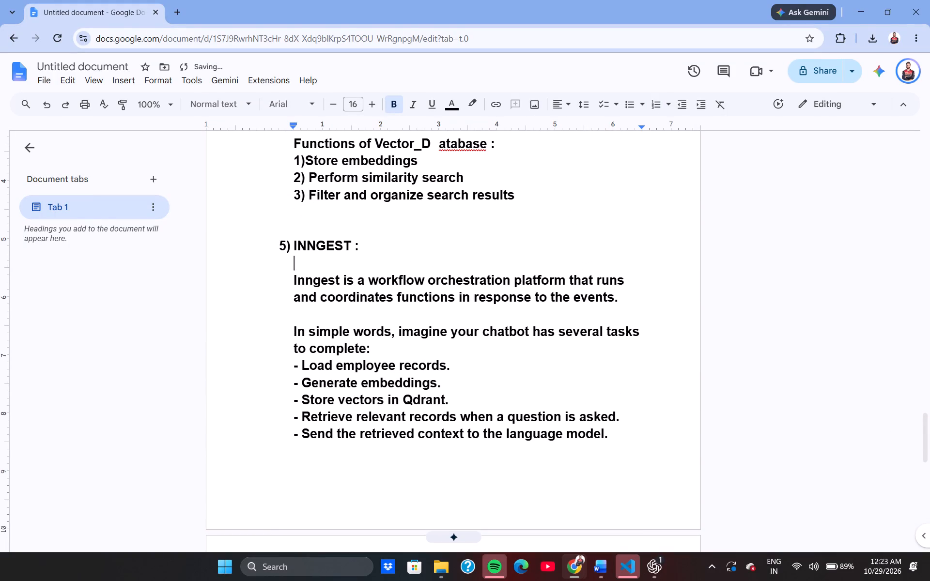
scroll(496, 342, down, 2)
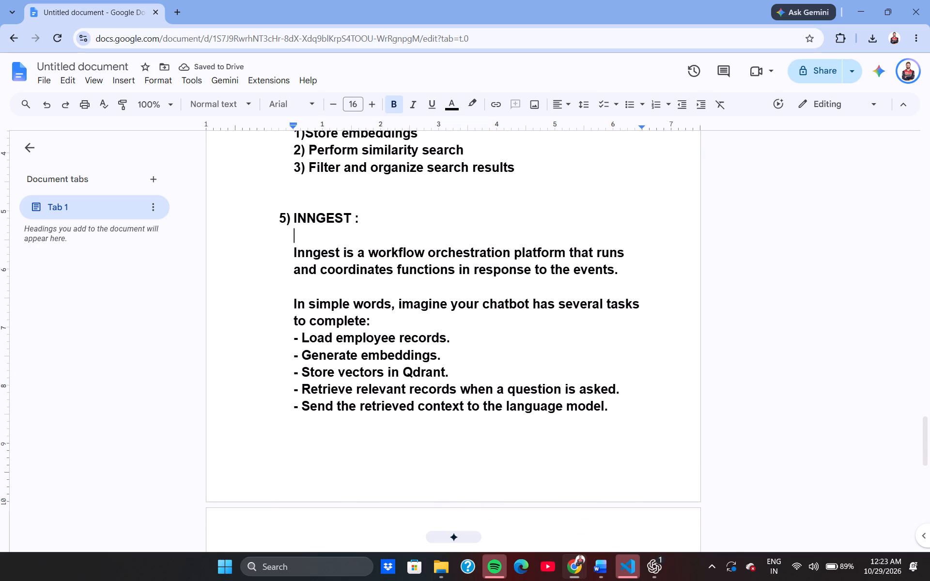
scroll(496, 342, down, 3)
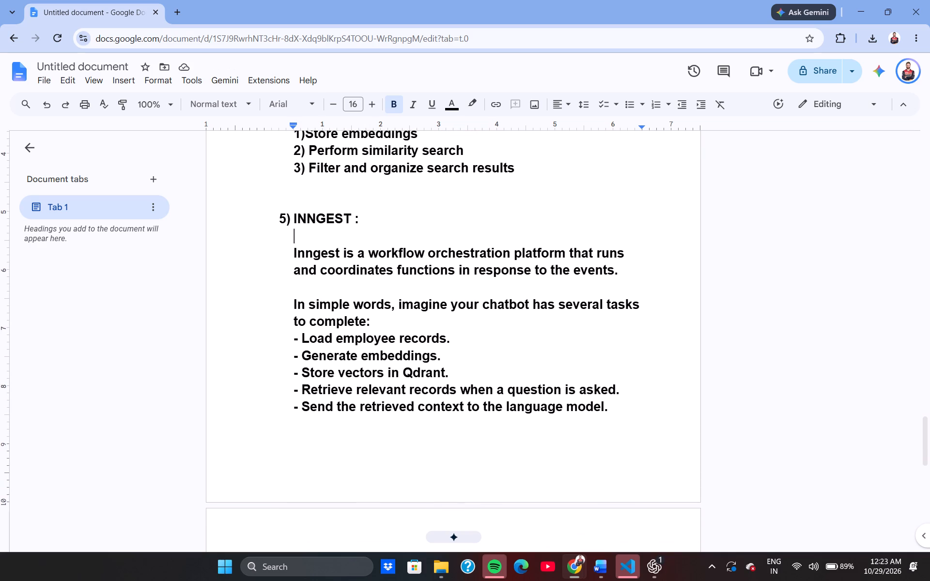
scroll(496, 342, down, 1)
scroll(323, 435, down, 2)
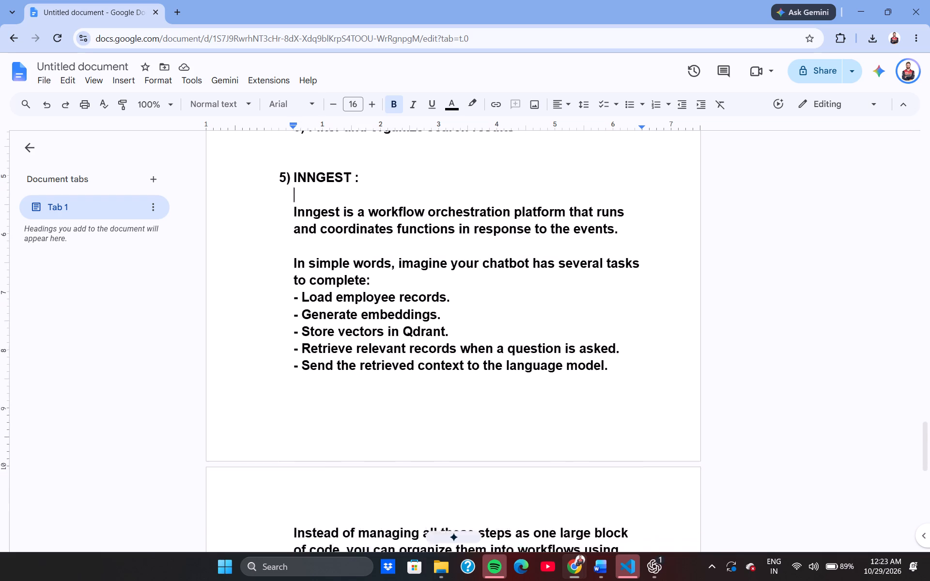
scroll(323, 435, down, 5)
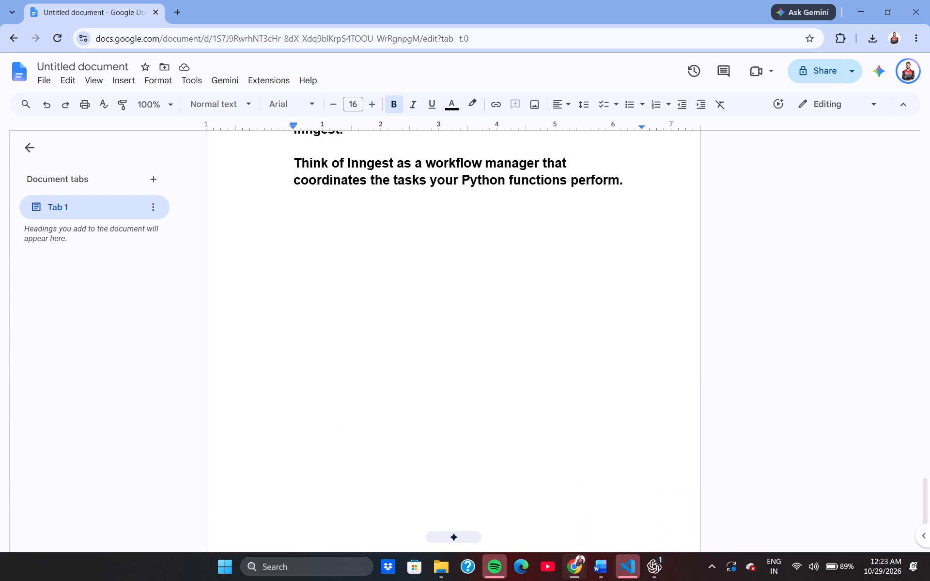
scroll(323, 435, up, 5)
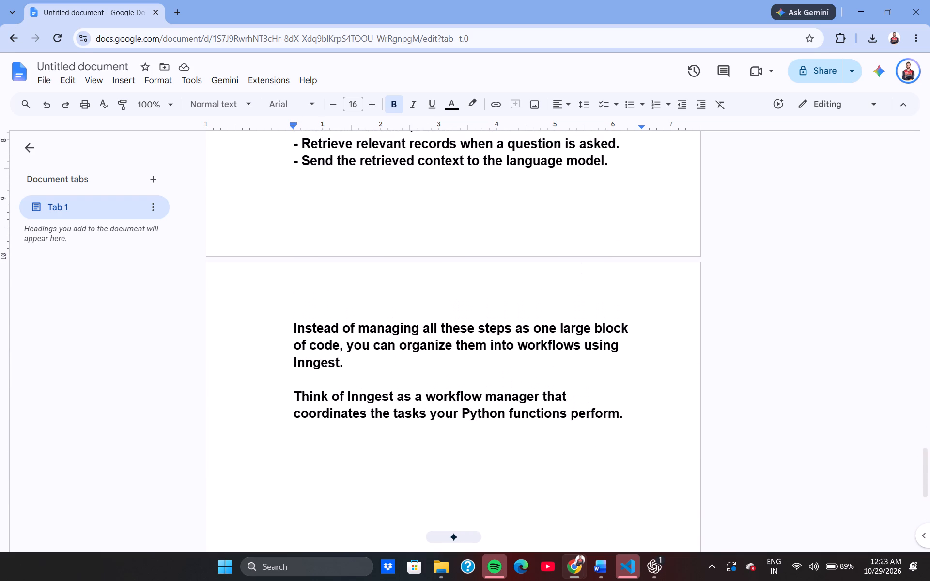
scroll(323, 435, up, 1)
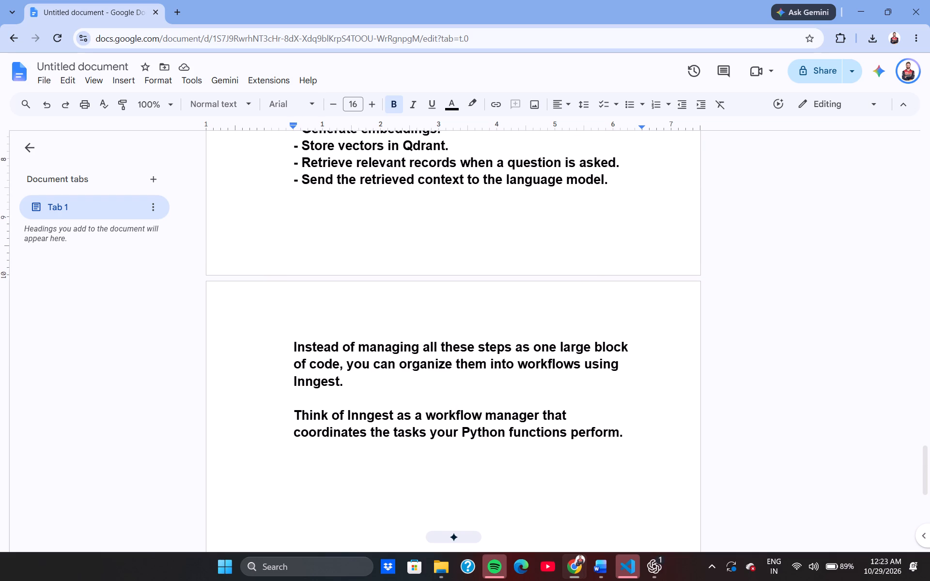
drag(292, 418, 610, 433)
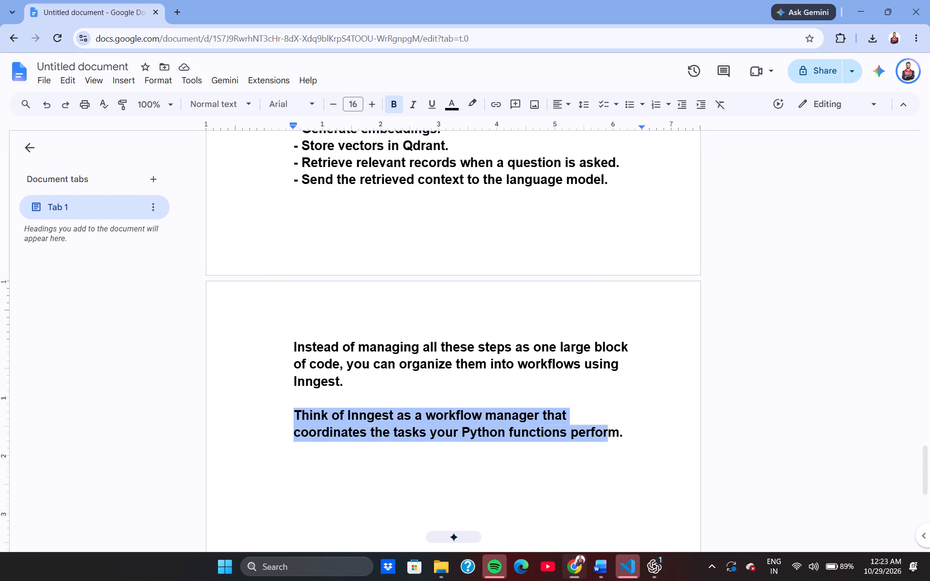
drag(610, 433, 624, 432)
key(BackSpace)
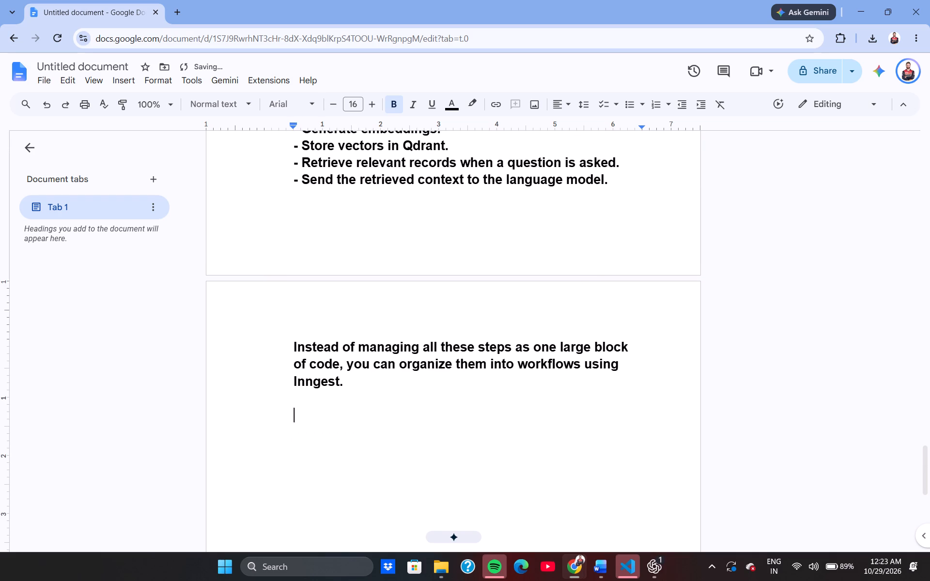
Delete the task list items about retrieving relevant records and sending the retrieved context to the language model.
scroll(564, 279, up, 3)
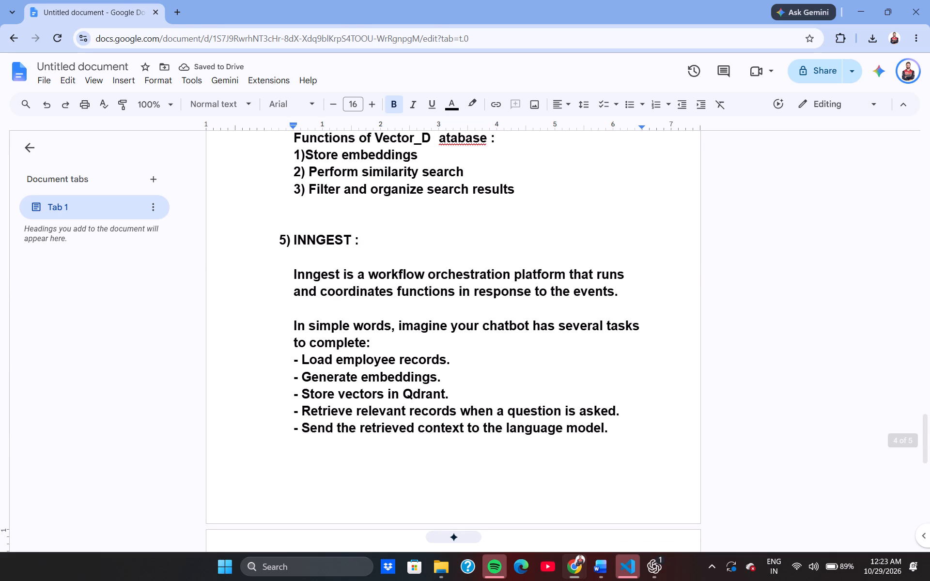
drag(292, 410, 619, 430)
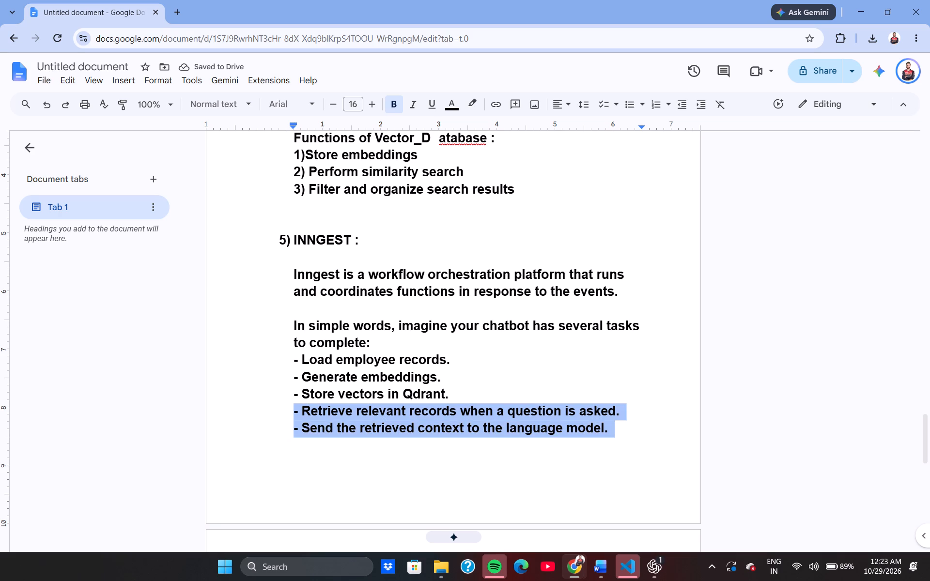
drag(619, 430, 620, 430)
key(BackSpace)
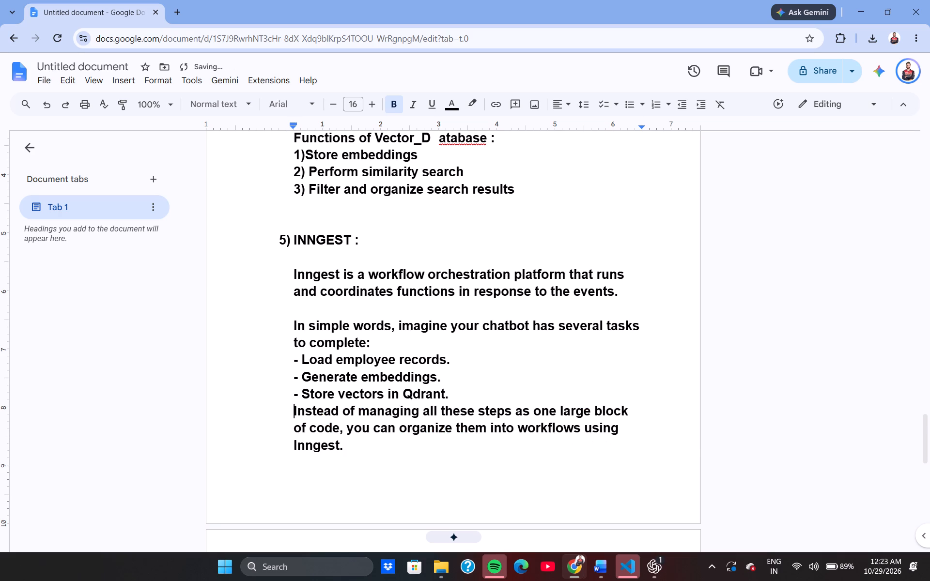
Separate the "Instead of managing all these steps" paragraph from the task list with an empty line and remove its indent.
key(Return)
key(BackSpace)
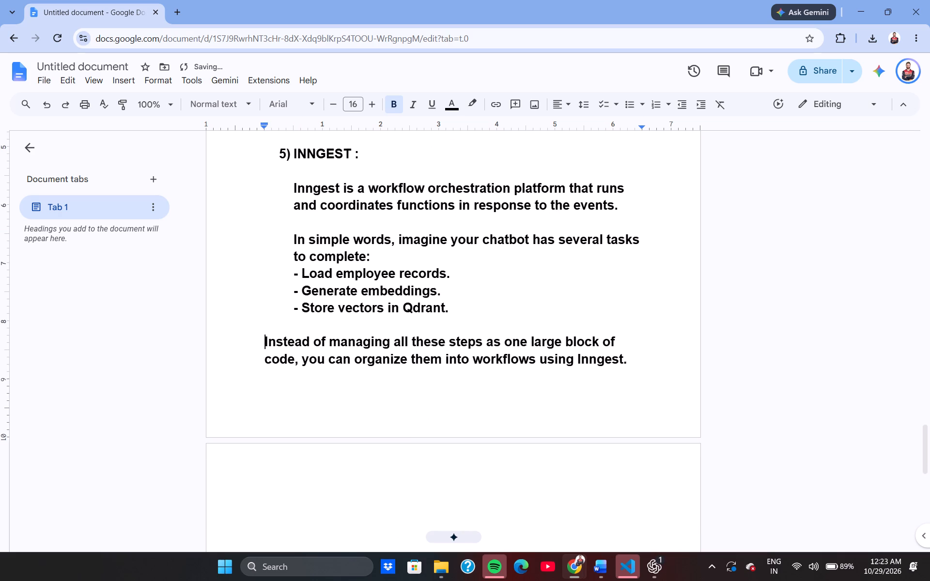
Remove the empty line between the Inngest definition and the "In simple words" paragraph.
click(465, 221)
key(BackSpace)
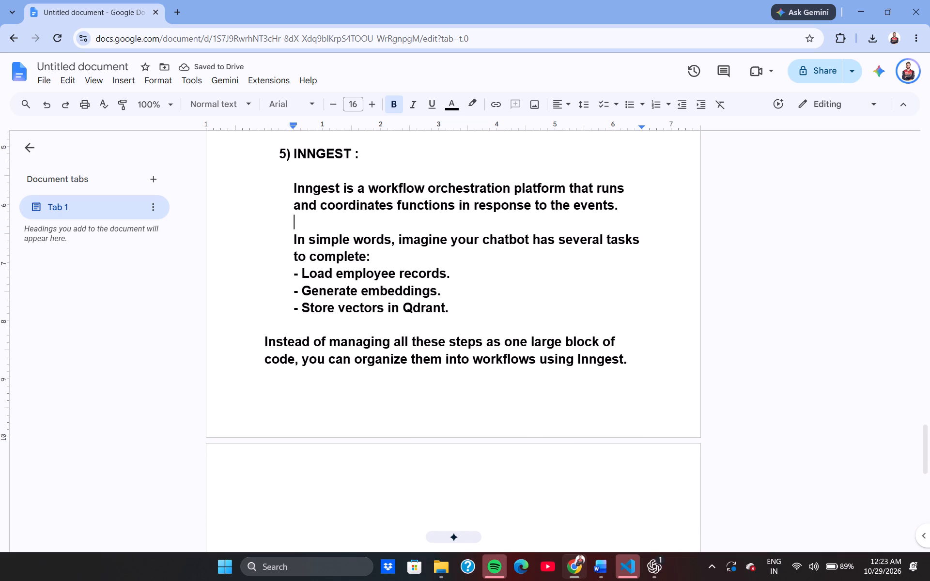
key(BackSpace)
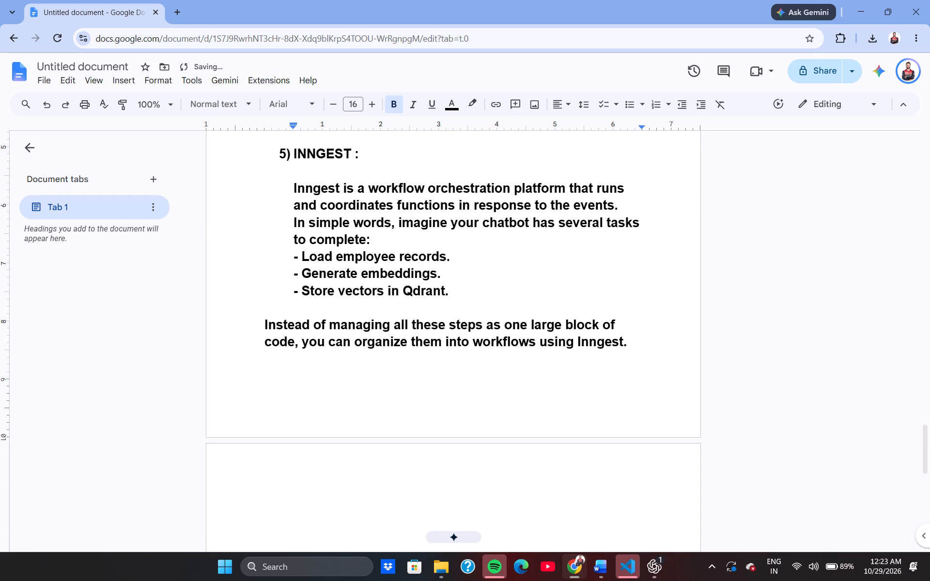
click(291, 190)
text(-)
key(space)
key(BackSpace)
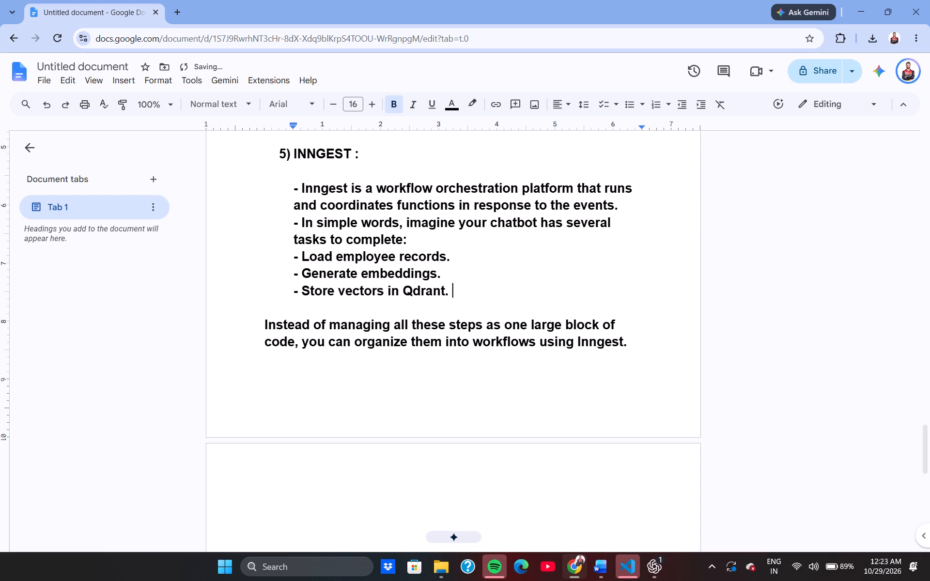
text(etc)
text(......)
click(481, 351)
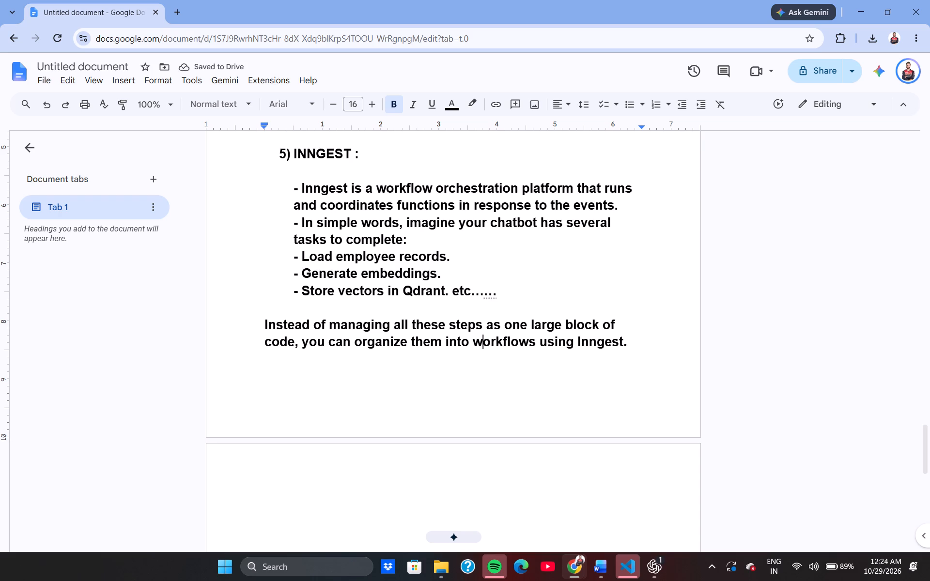
right_click(483, 293)
Start an unindented blank line on the page after the closing paragraph of section 5.
click(464, 382)
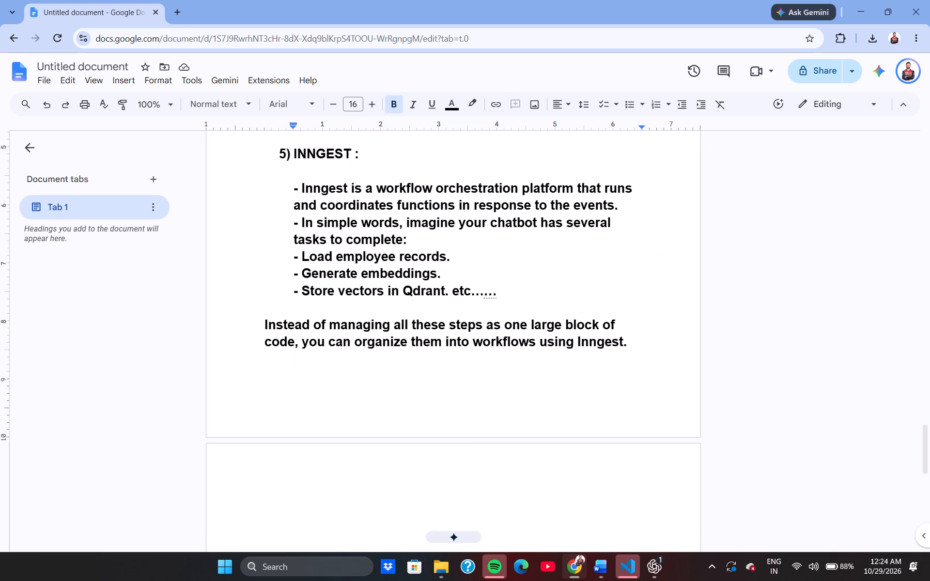
key(Return)
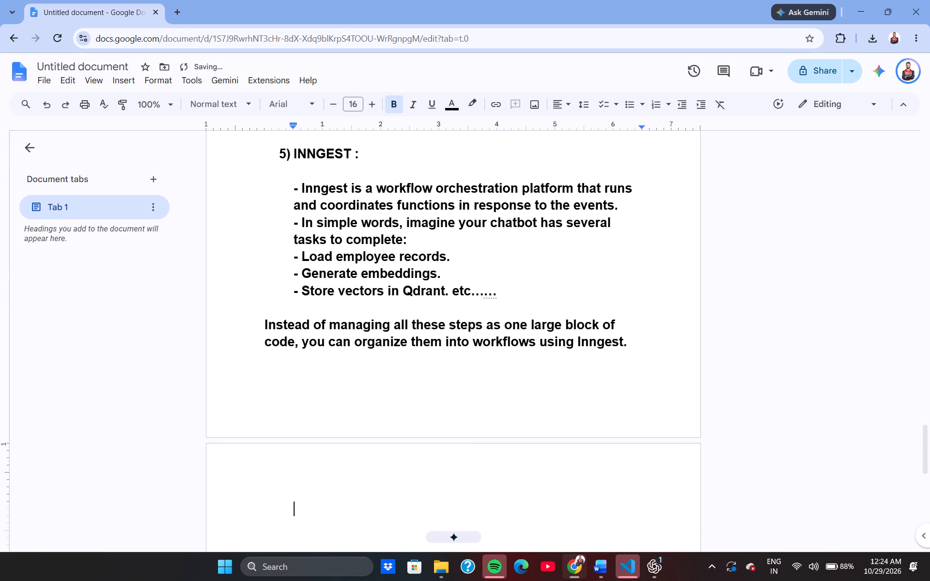
key(BackSpace)
key(BackSpace)
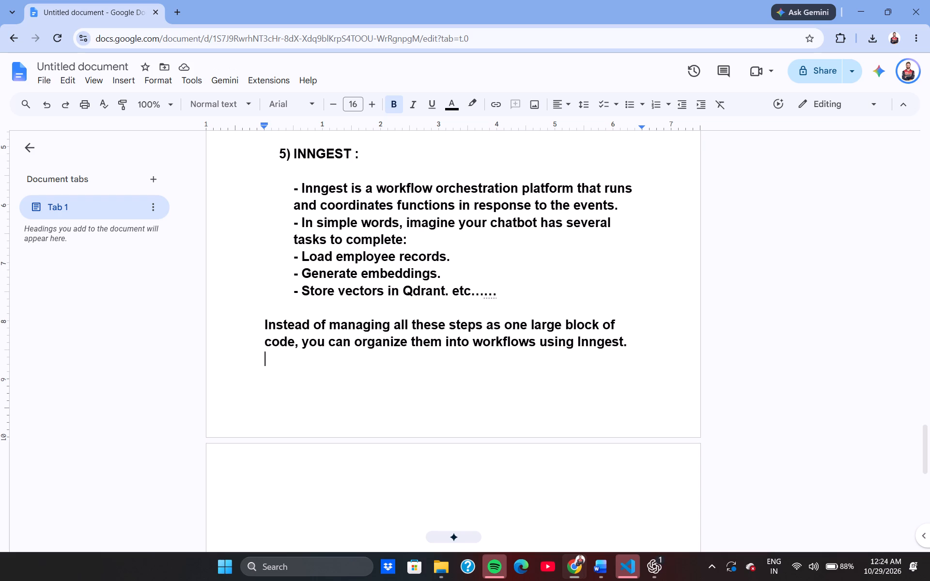
key(Return)
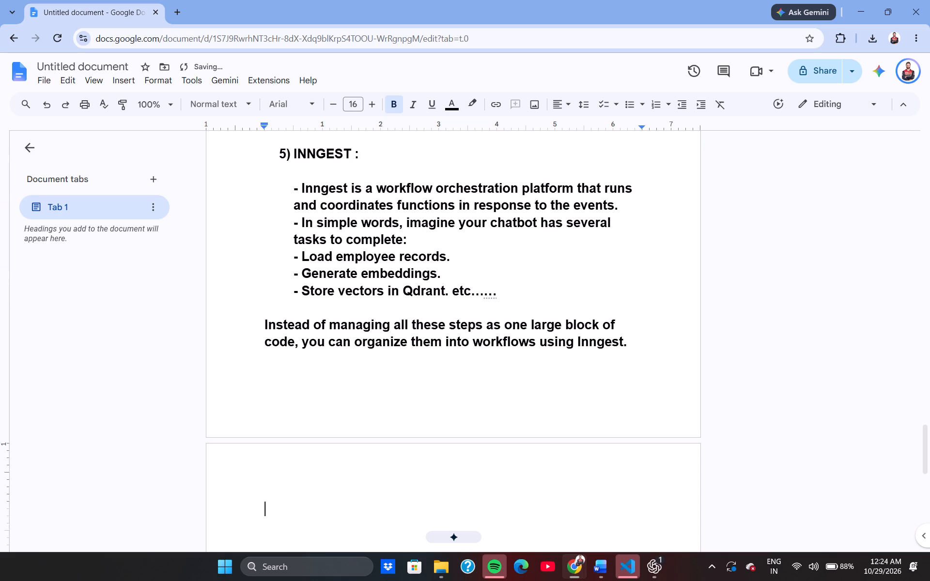
Review the earlier pages of the document, including the Key Concepts and Work Flow lists on the first page.
scroll(449, 369, up, 3)
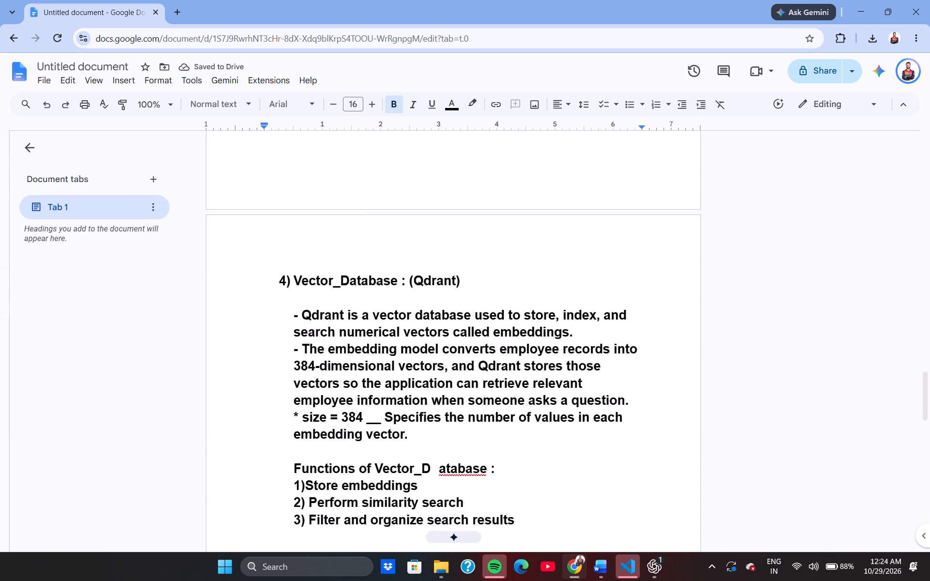
scroll(449, 369, up, 12)
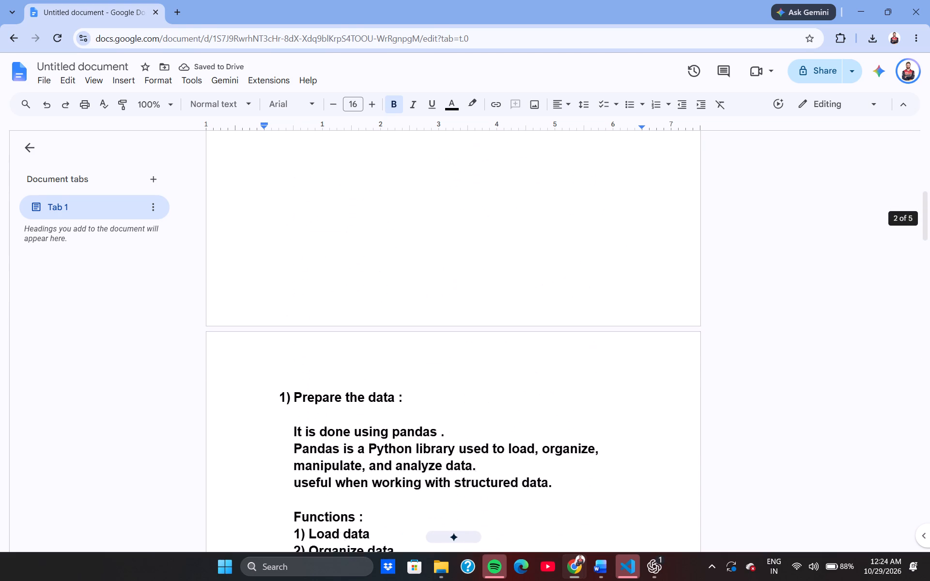
scroll(449, 369, up, 5)
scroll(449, 369, down, 1)
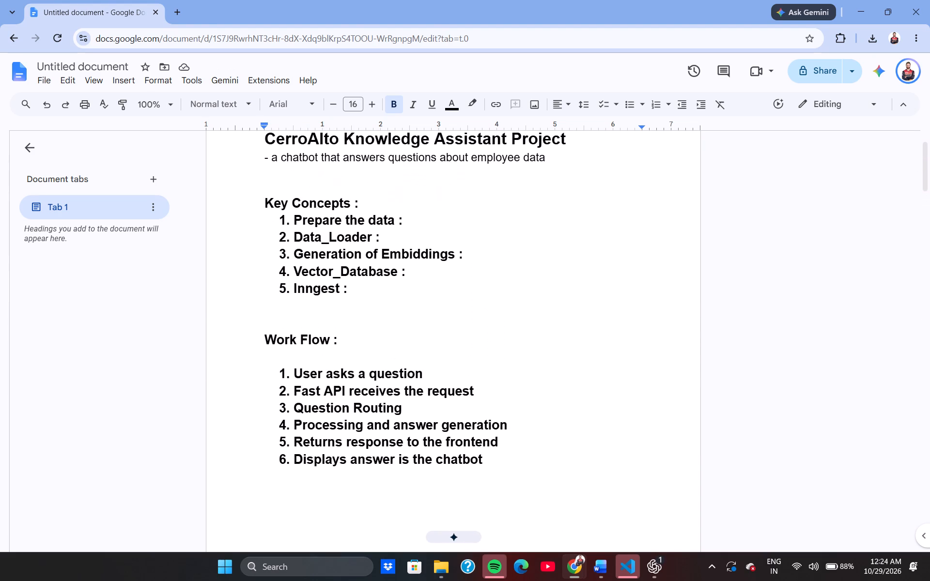
scroll(449, 369, down, 8)
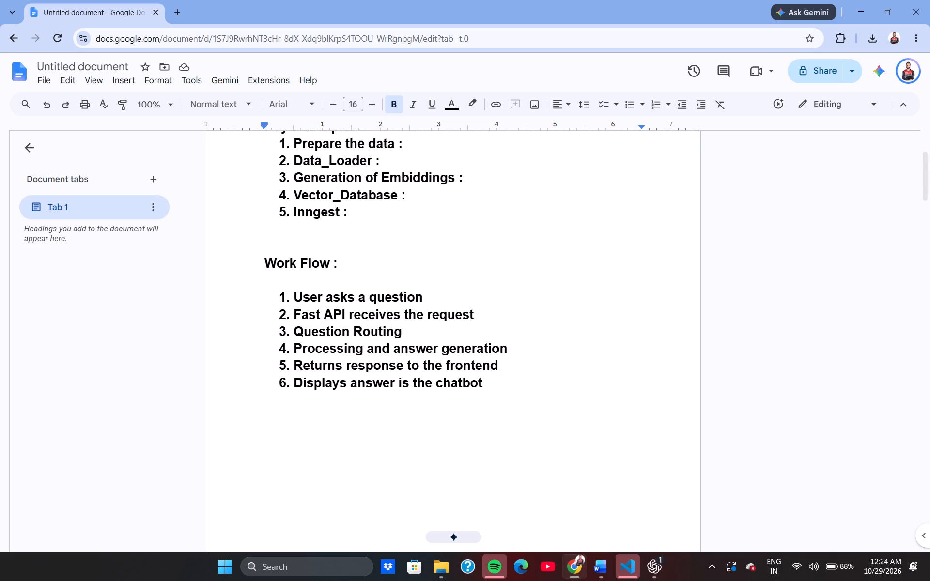
scroll(449, 369, down, 3)
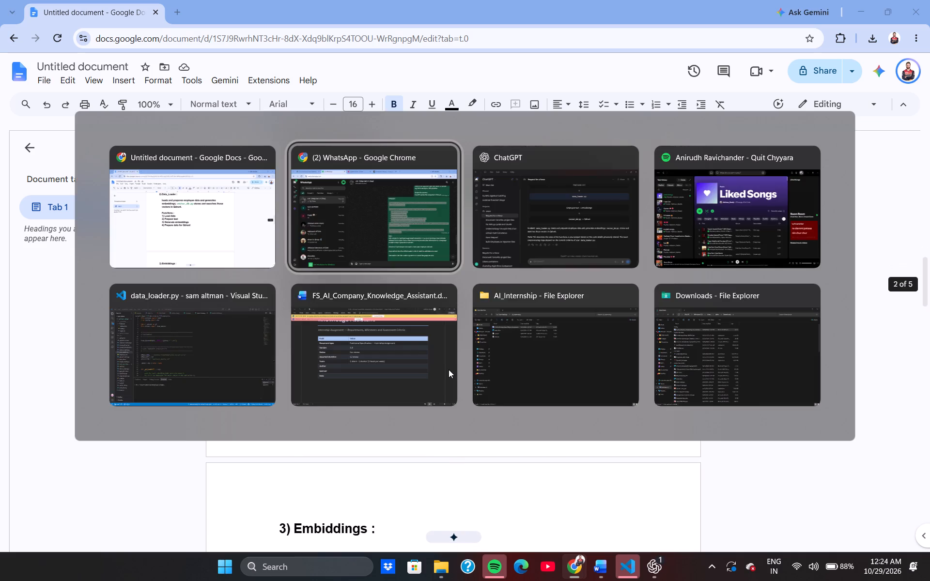
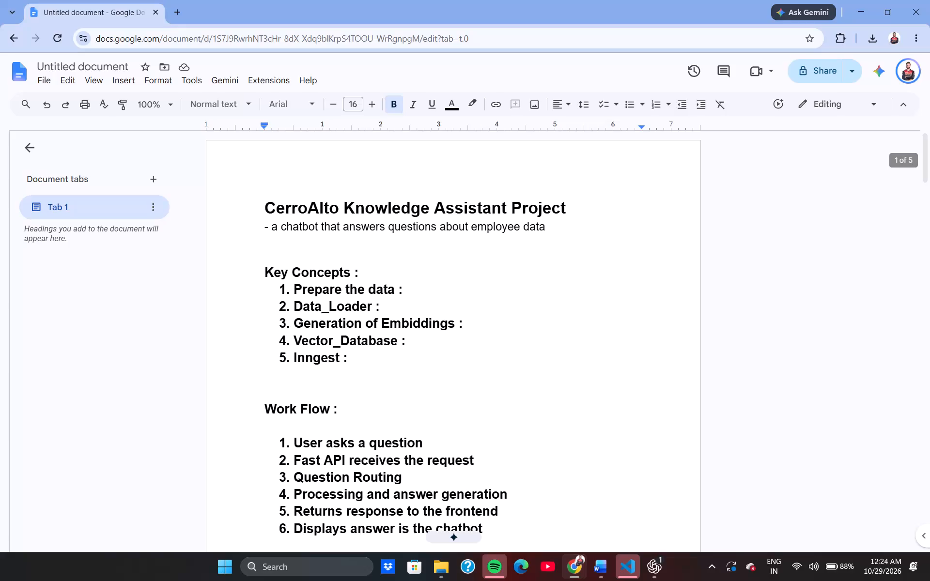
Add a sixth item reading "RAG" to the Key Concepts list, directly after "Inngest :".
click(386, 359)
key(Return)
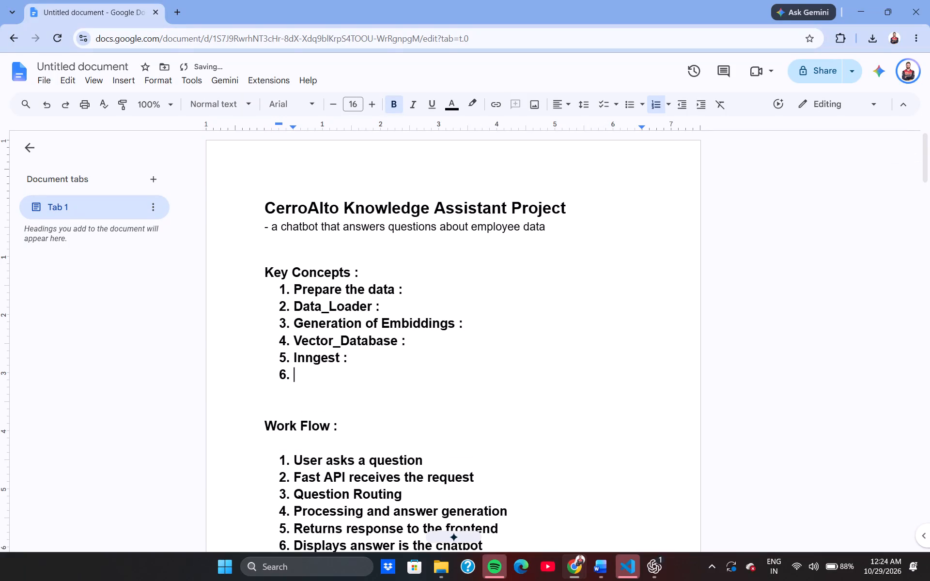
key(shift+r)
text(AG)
key(space)
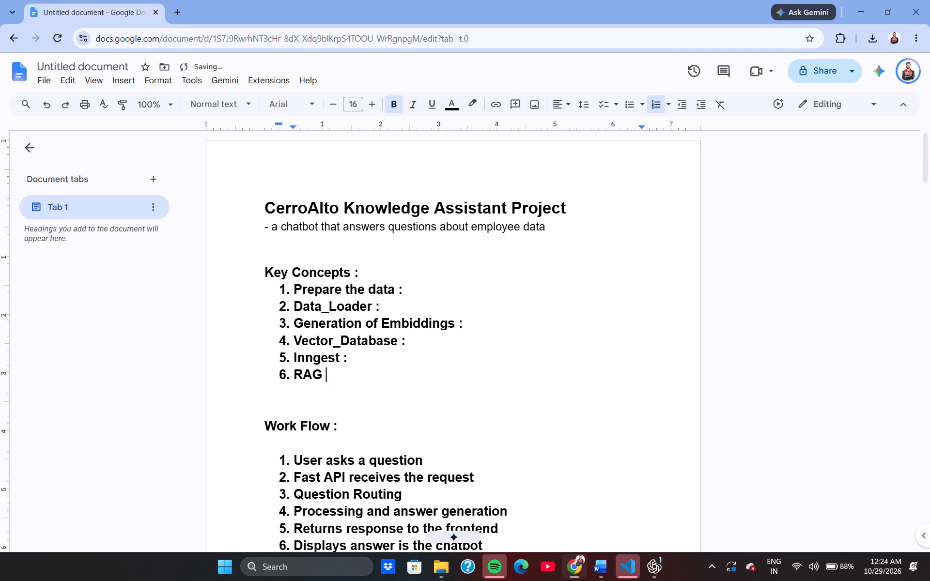
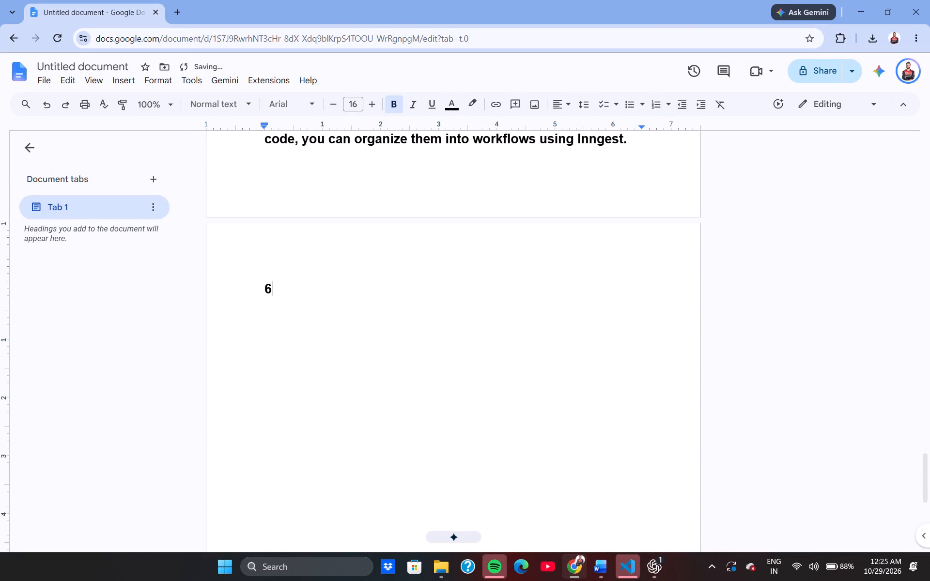
Start a numbered list item "6)" at the top of the blank page following the Inngest section.
text())
key(space)
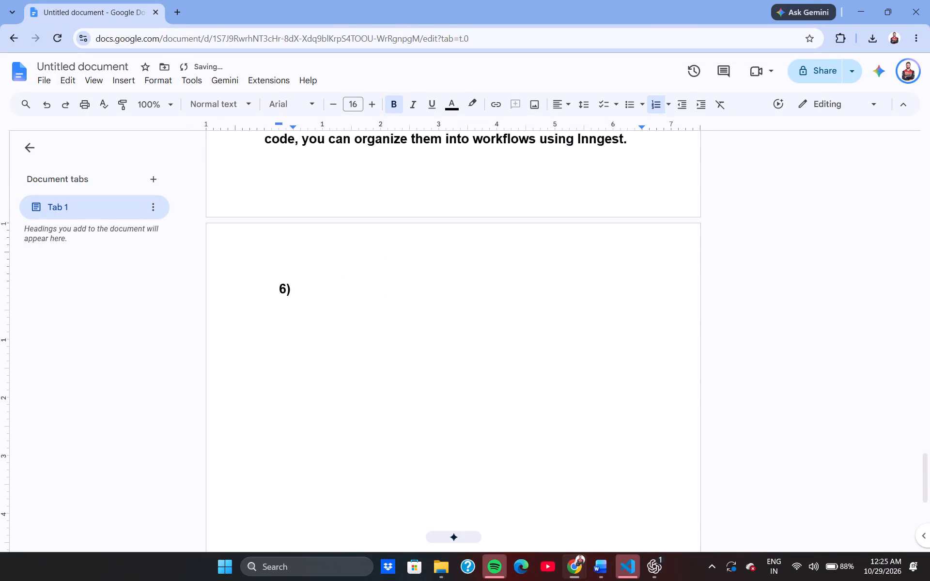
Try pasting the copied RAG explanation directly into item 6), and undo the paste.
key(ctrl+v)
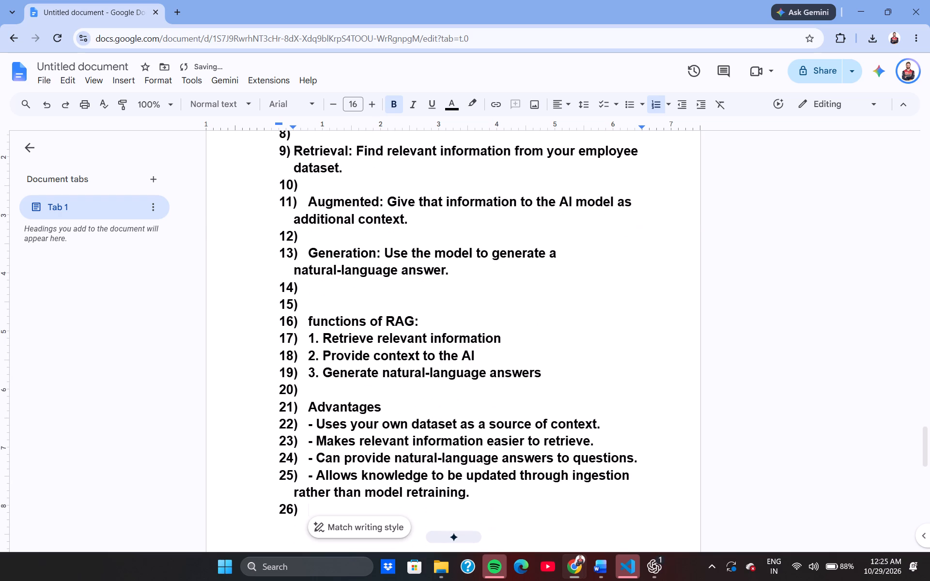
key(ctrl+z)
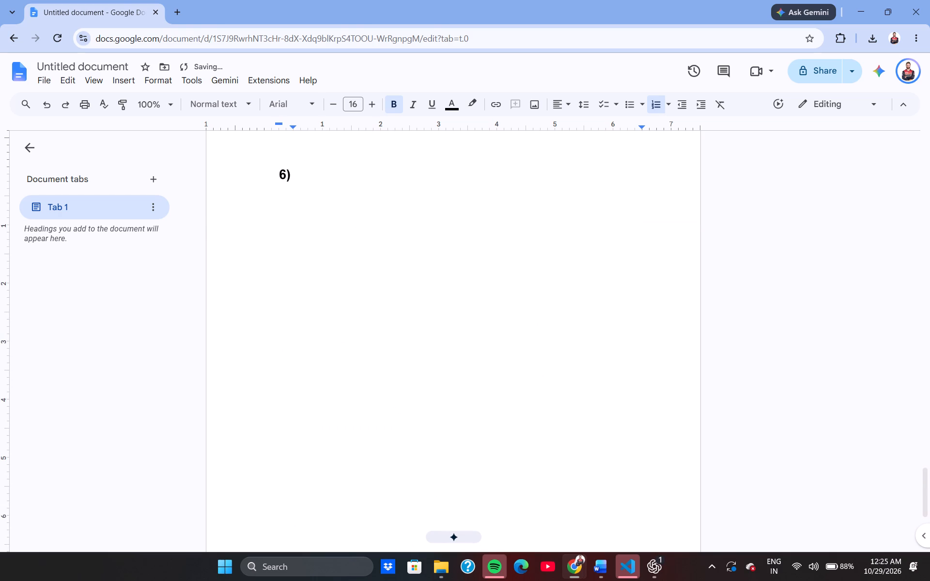
Begin writing the RAG section heading in item 6), starting with "R".
text(R)
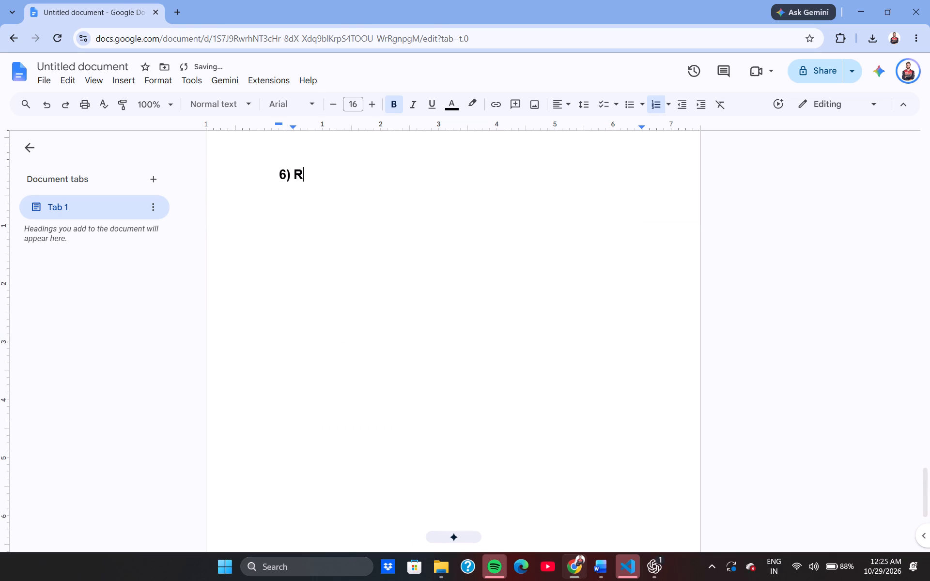
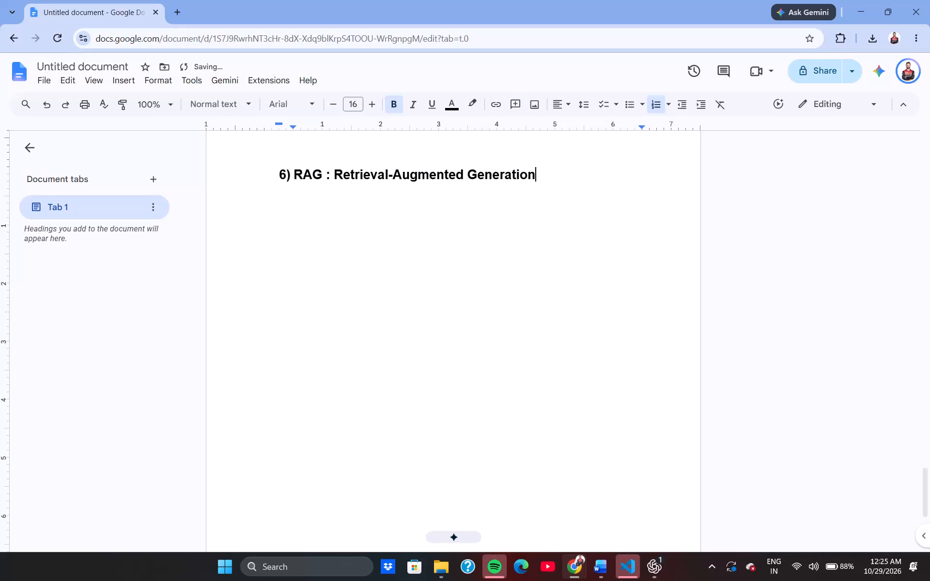
End the heading "RAG : Retrieval-Augmented Generation" with a spaced colon and start a new line beneath it within item 6).
key(space)
text(:)
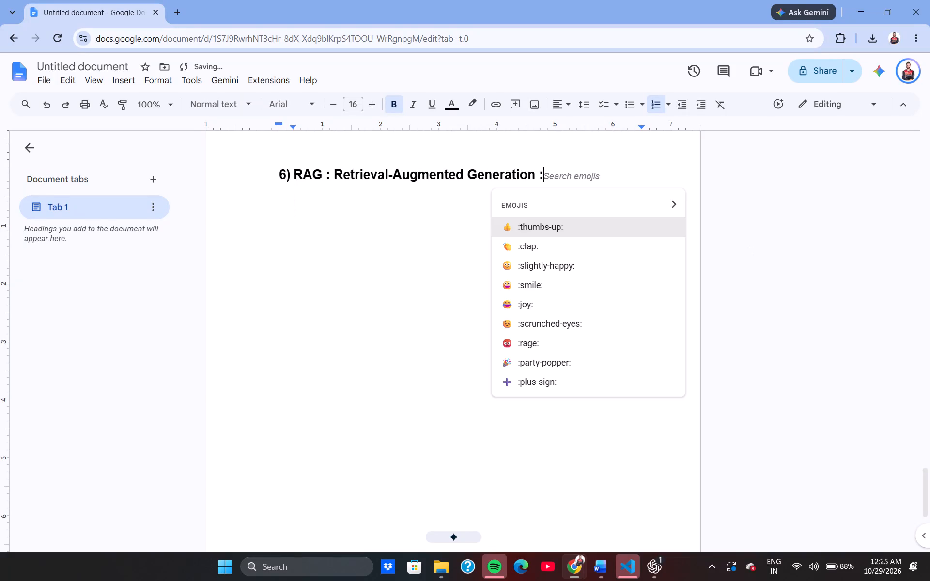
key(space)
key(shift+Return)
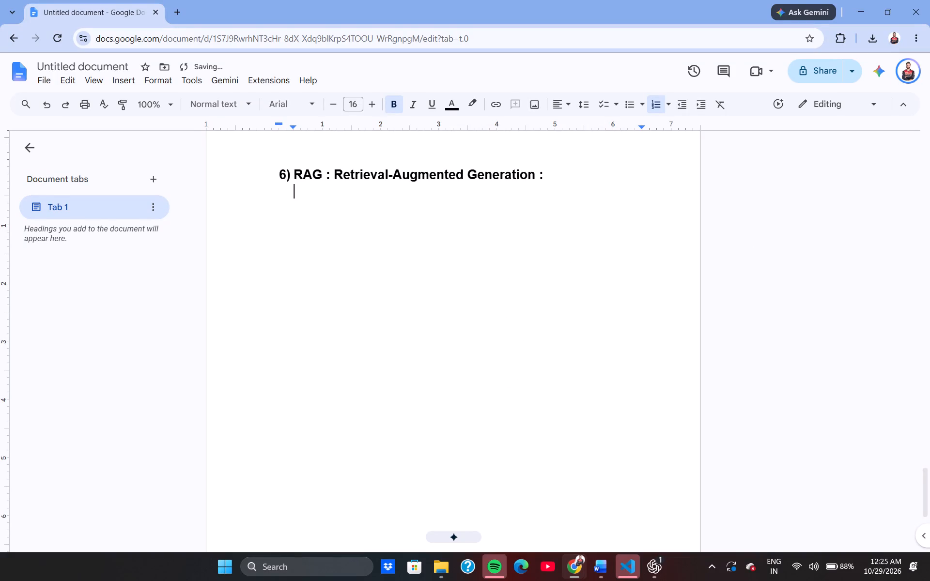
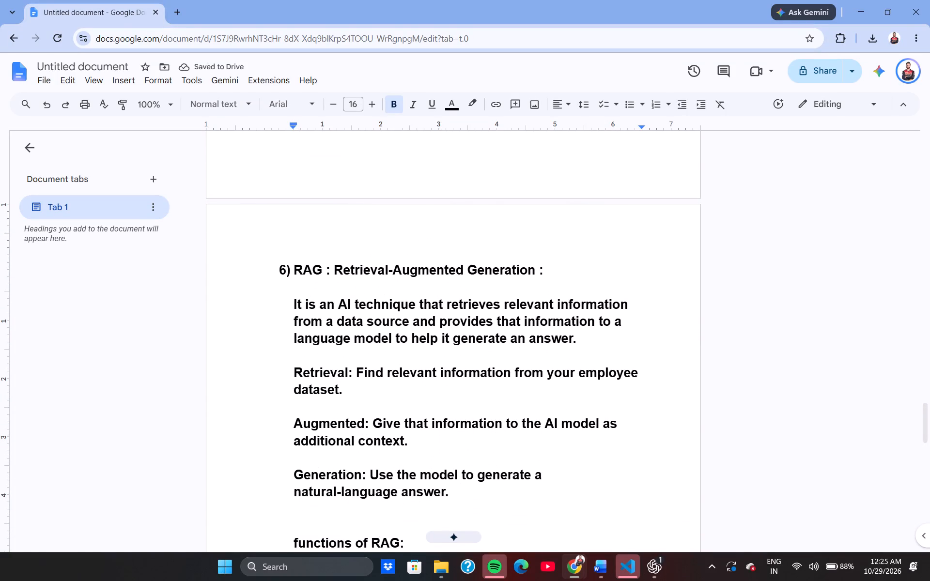
Add a dash in front of the RAG definition beginning "It is an AI technique".
text(-)
key(space)
key(BackSpace)
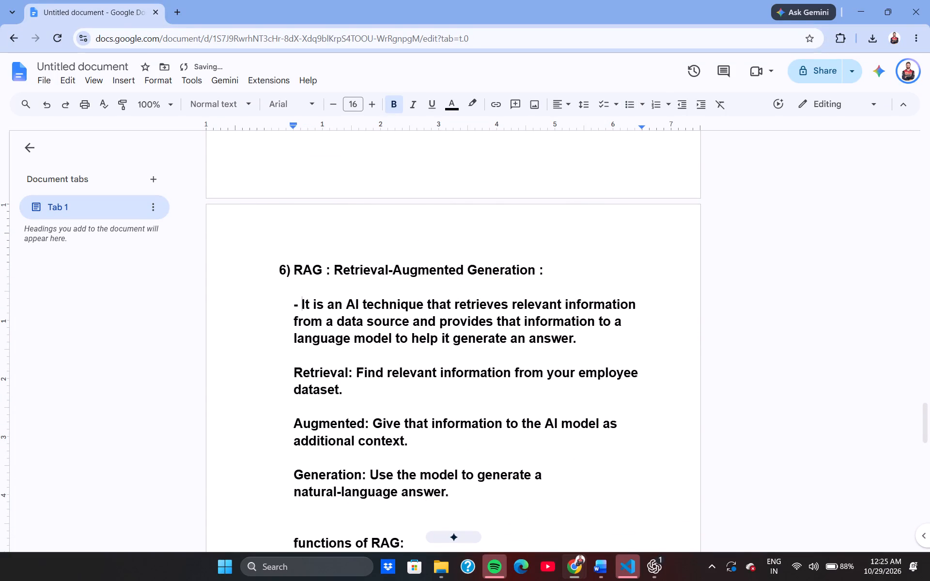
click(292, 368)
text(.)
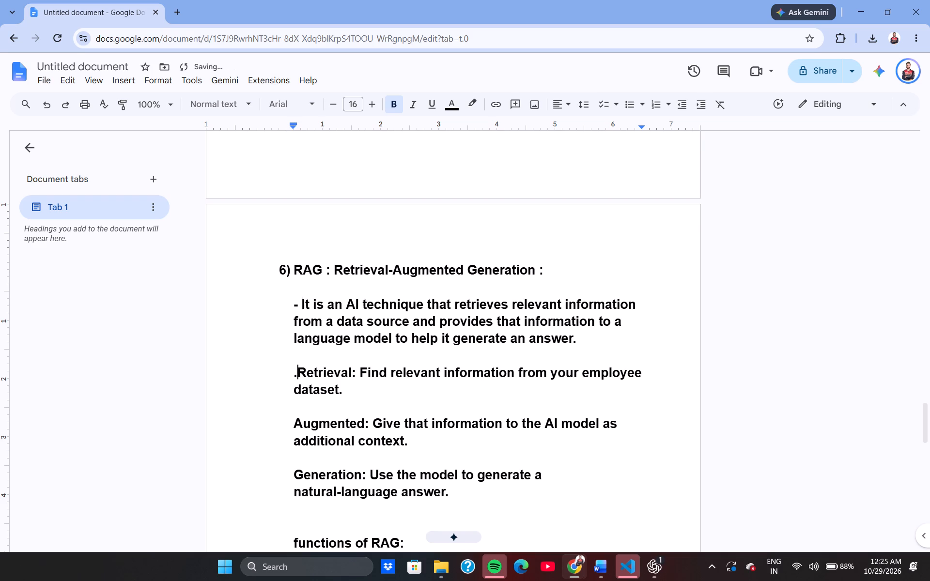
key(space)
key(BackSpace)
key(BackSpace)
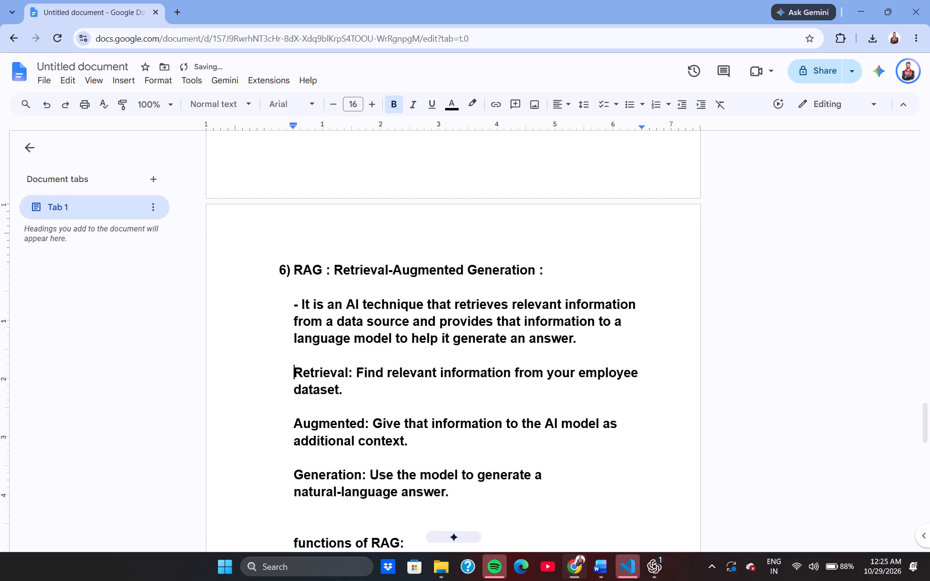
Remove the blank lines separating the Retrieval, Augmented and Generation paragraphs in section 6.
key(Down)
key(Down)
key(BackSpace)
key(Down)
key(Up)
key(BackSpace)
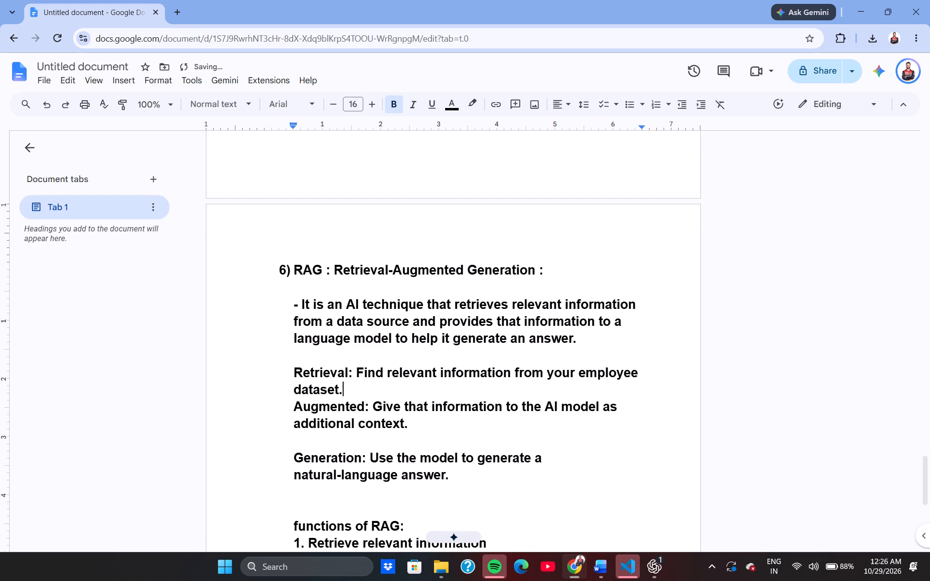
key(Down)
key(Down)
key(Down)
key(BackSpace)
key(BackSpace)
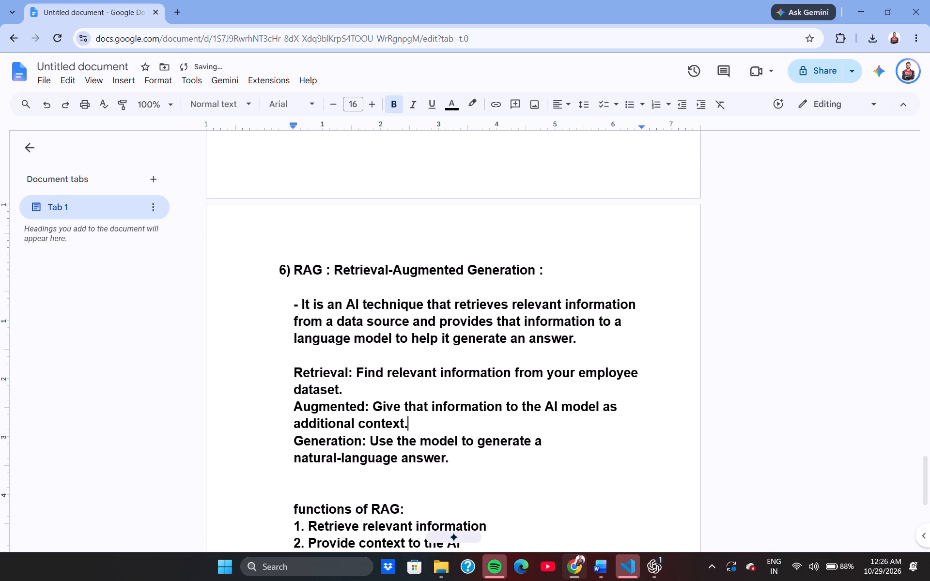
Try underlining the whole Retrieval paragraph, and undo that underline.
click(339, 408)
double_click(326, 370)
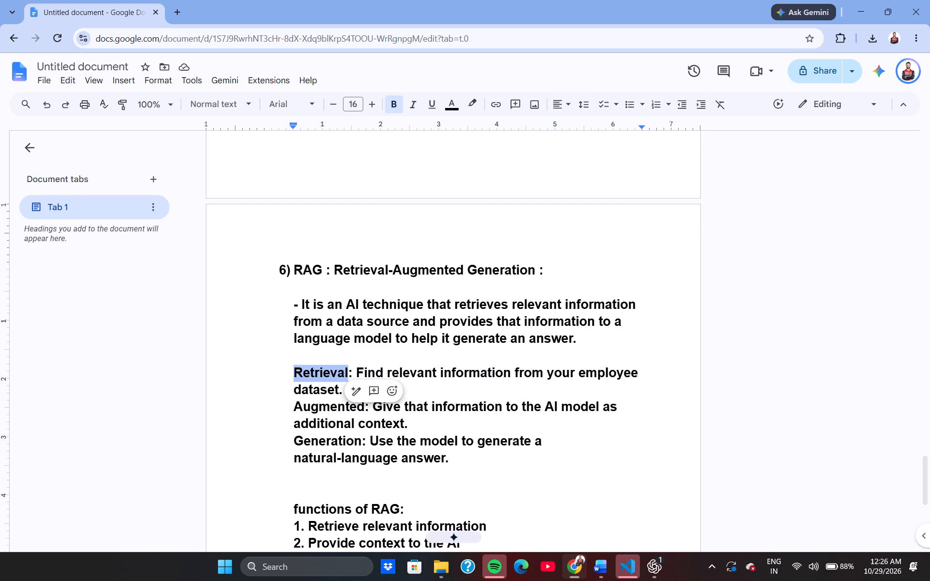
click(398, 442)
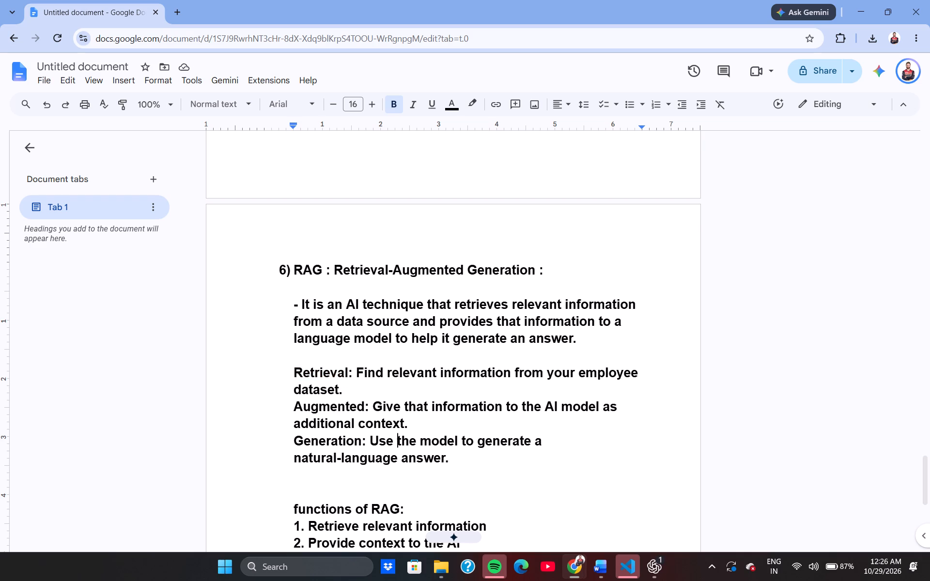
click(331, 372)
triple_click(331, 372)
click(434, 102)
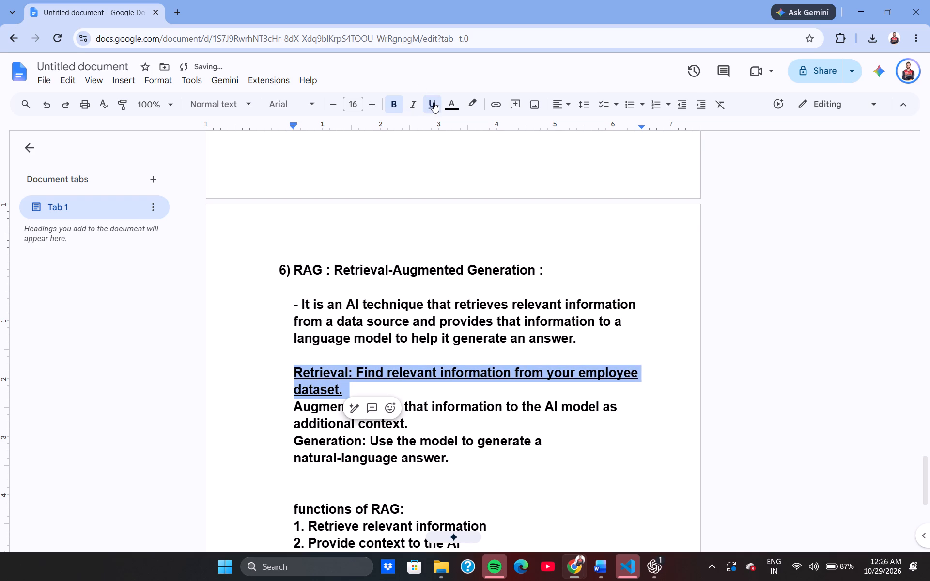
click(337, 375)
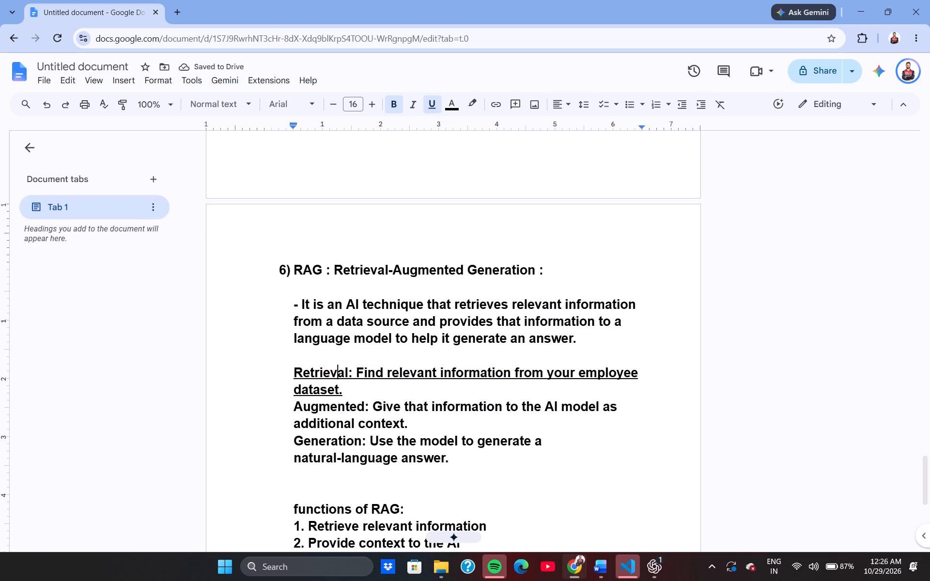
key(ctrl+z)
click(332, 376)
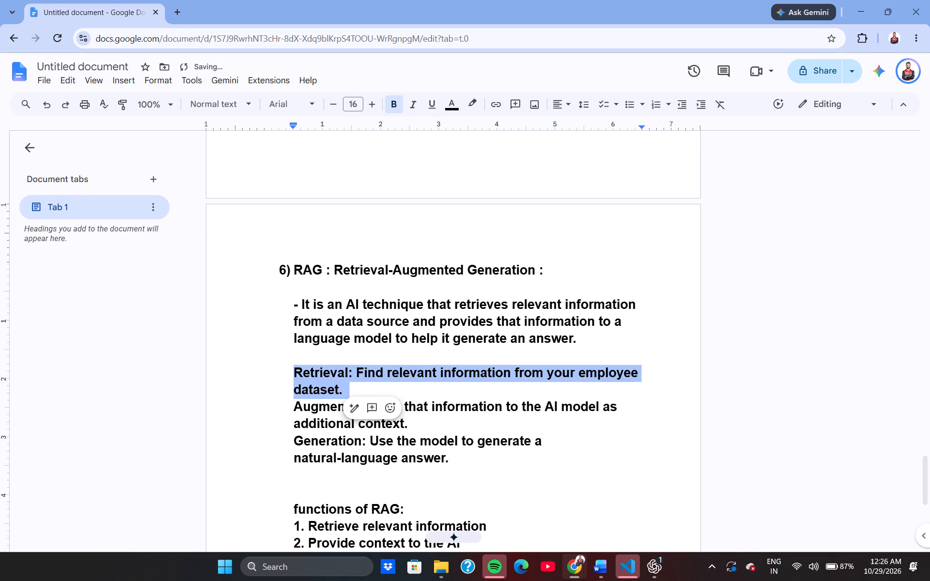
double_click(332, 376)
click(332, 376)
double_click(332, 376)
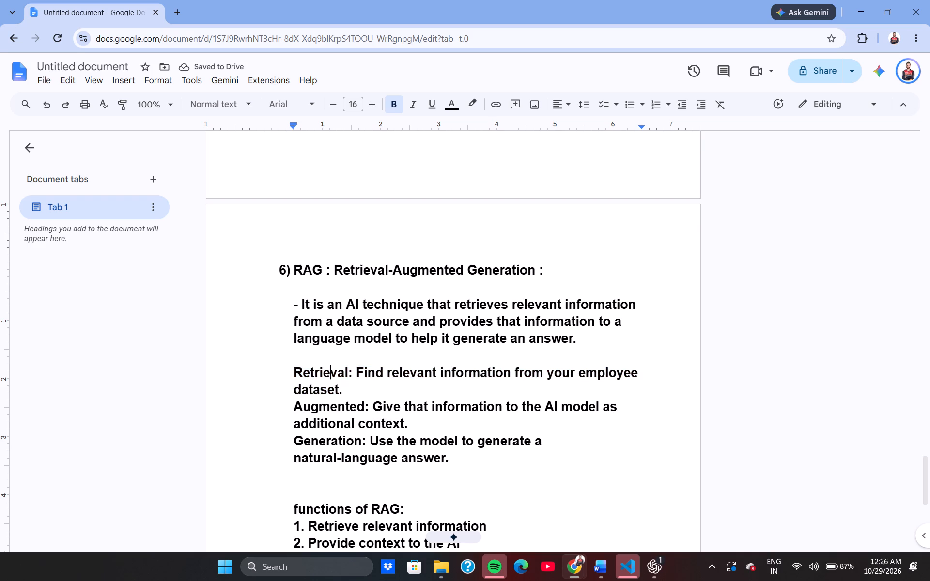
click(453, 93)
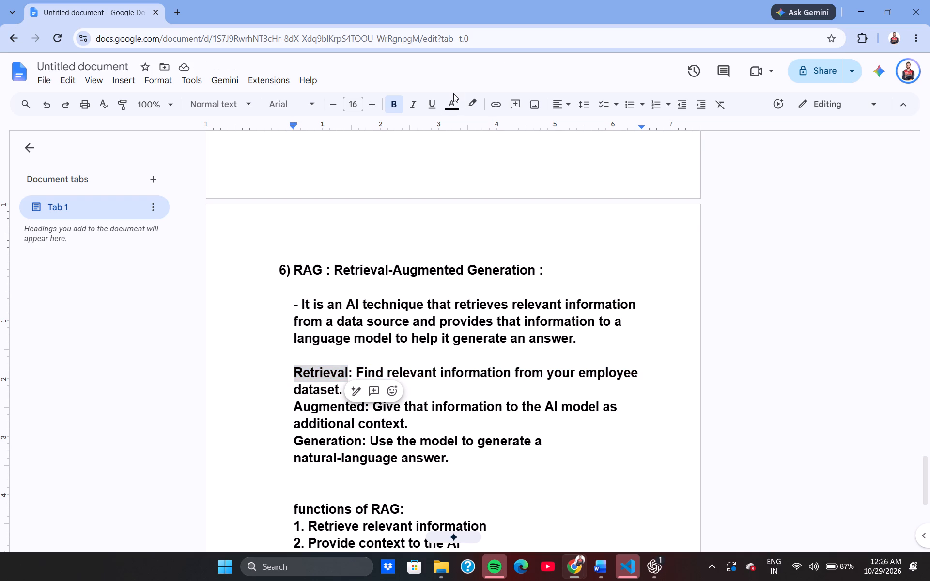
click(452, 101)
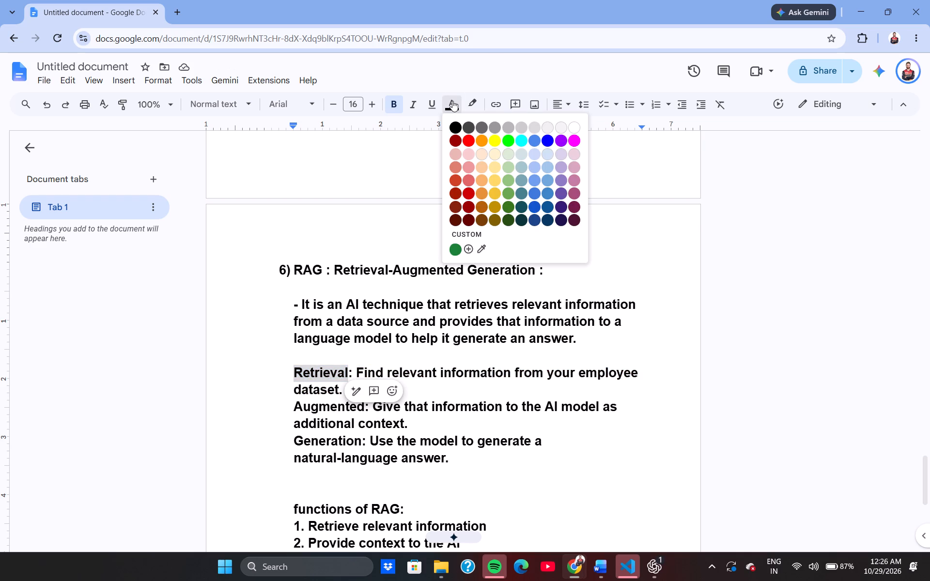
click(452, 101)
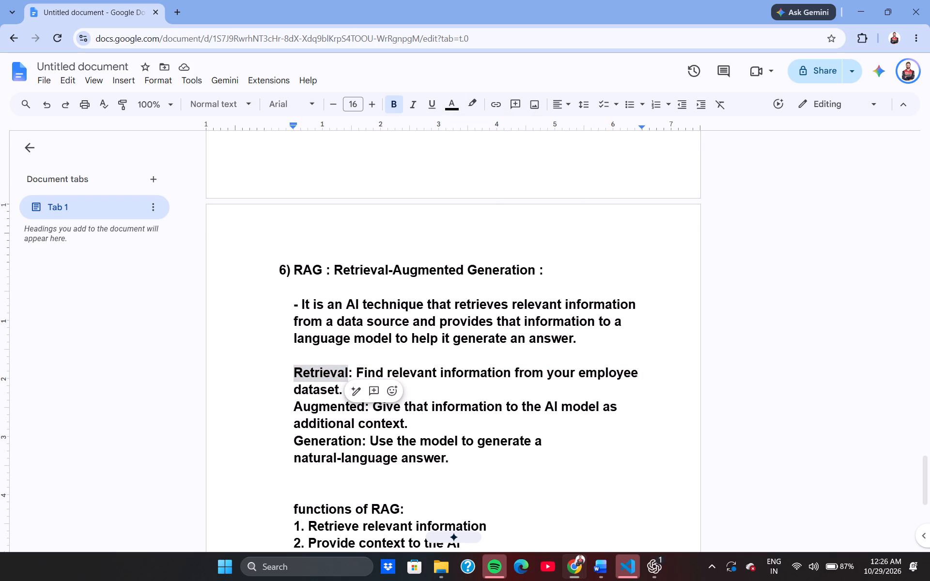
Underline only the terms "Retrieval", "Augmented" and "Generation" at the start of their paragraphs.
click(339, 375)
double_click(339, 375)
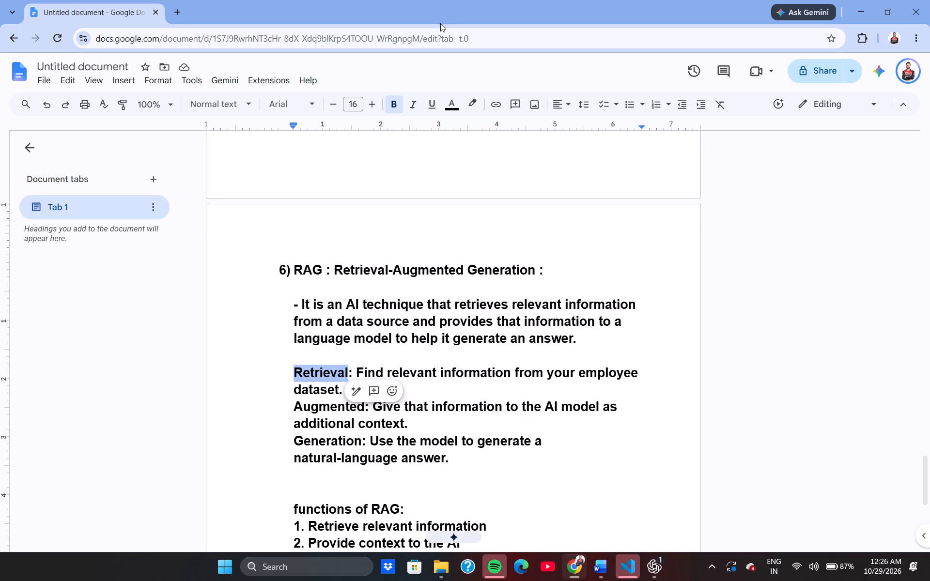
double_click(448, 105)
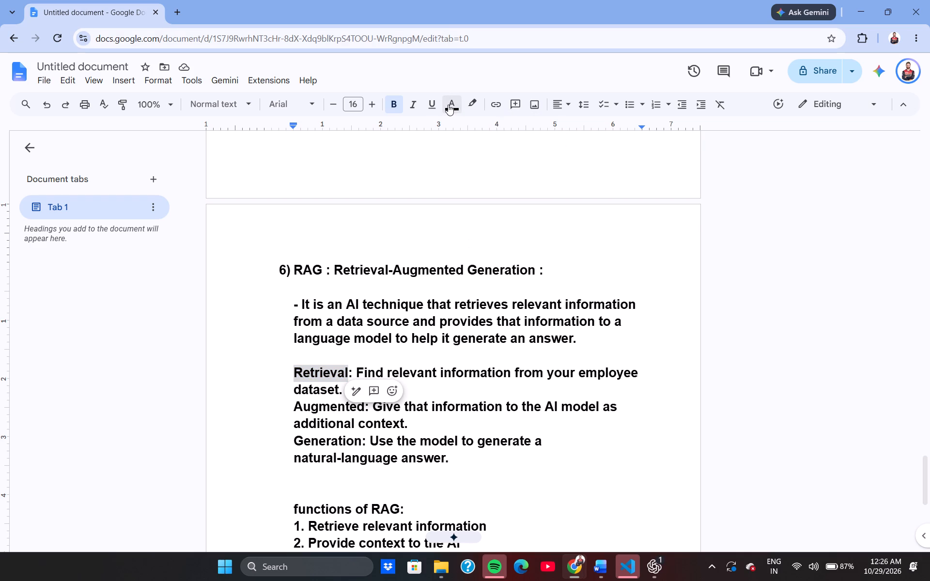
click(433, 98)
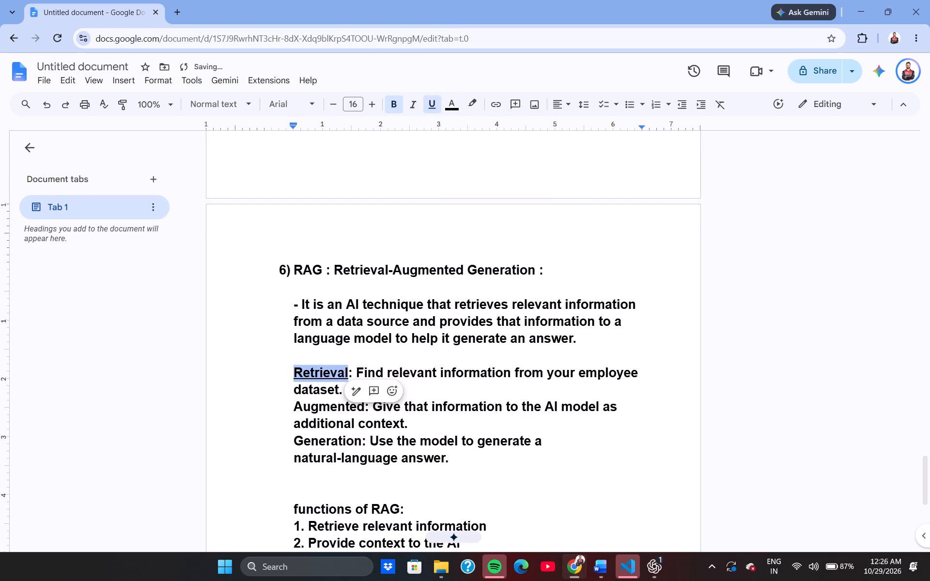
double_click(322, 411)
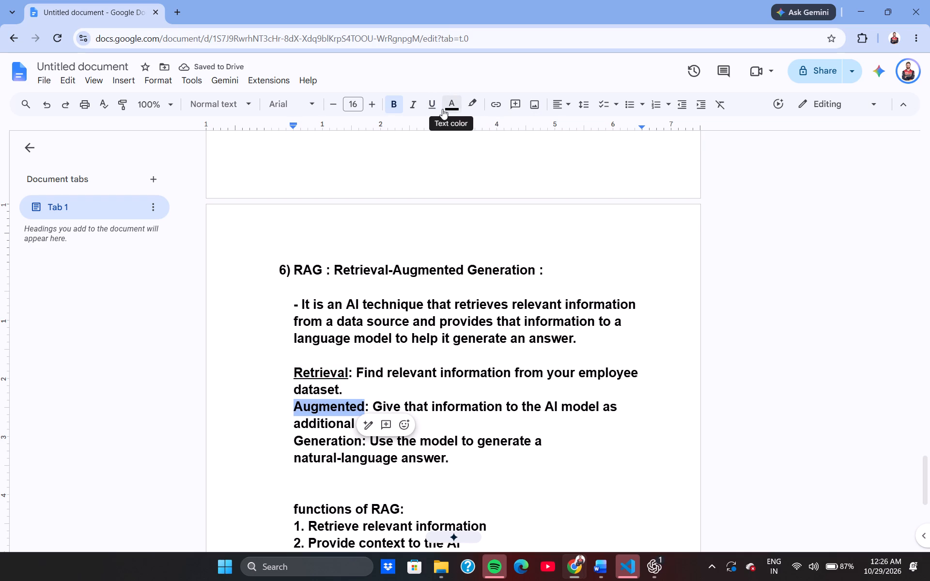
click(440, 108)
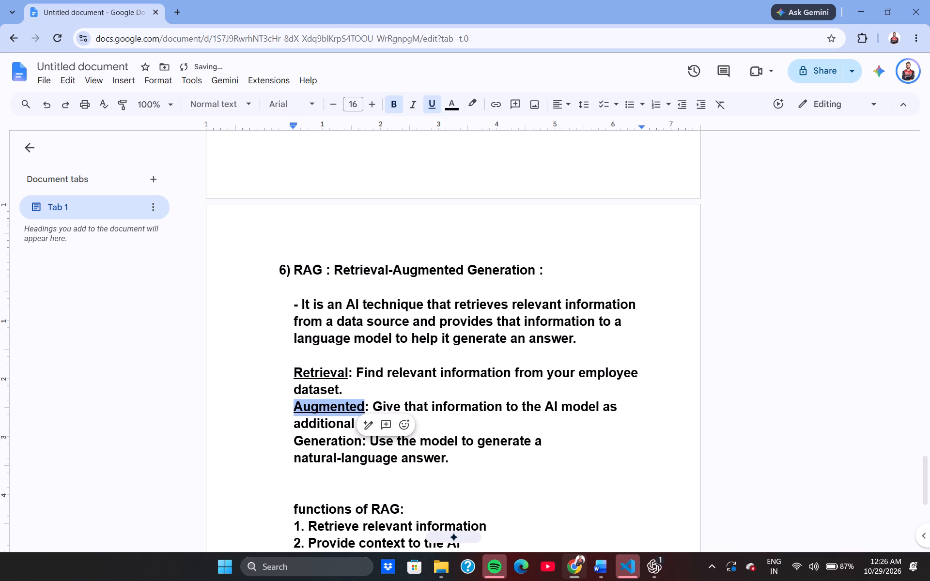
double_click(338, 443)
key(ctrl+u)
click(338, 443)
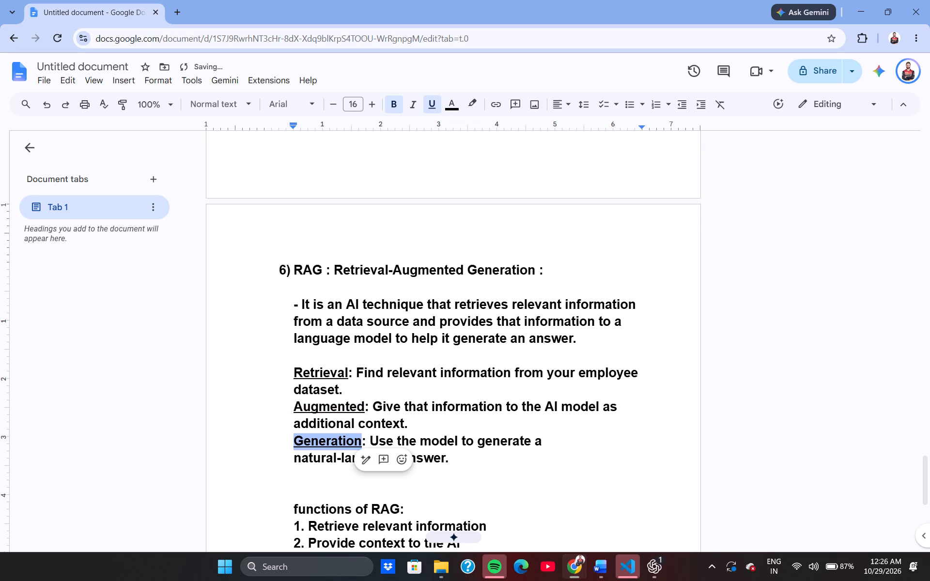
click(449, 452)
Capitalize the first letter of the subheading so it reads "Functions of RAG:".
scroll(449, 452, down, 1)
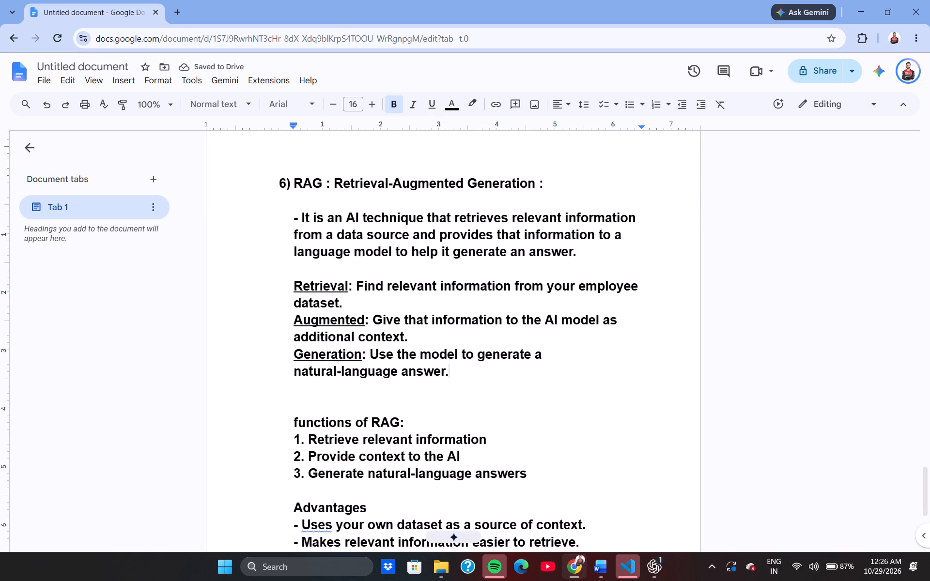
drag(299, 428, 294, 428)
key(BackSpace)
key(shift+f)
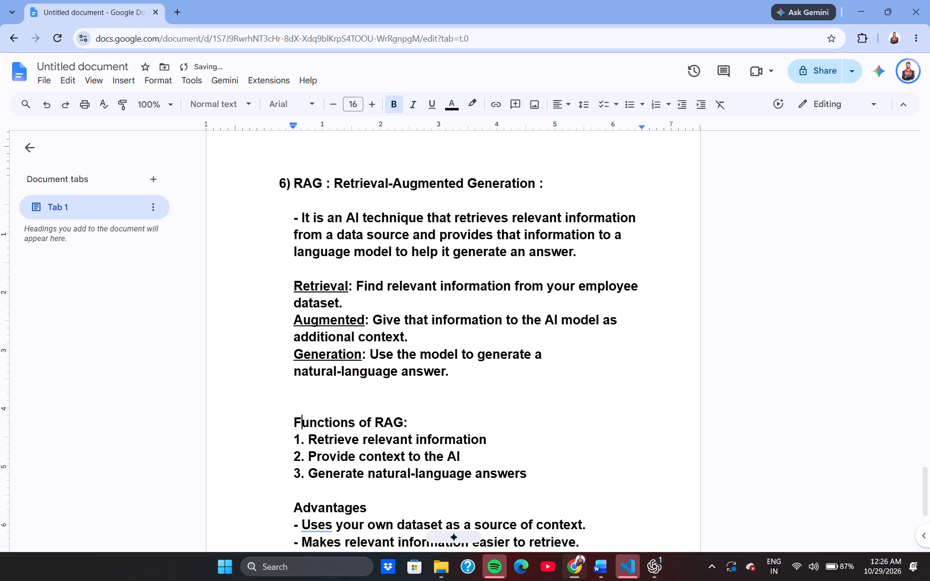
Delete the extra blank line above the "Functions of RAG:" subheading.
click(320, 405)
key(BackSpace)
key(BackSpace)
Reword the first item under Advantages as "Uses its own dataset as a source of context.".
scroll(372, 479, down, 1)
click(325, 427)
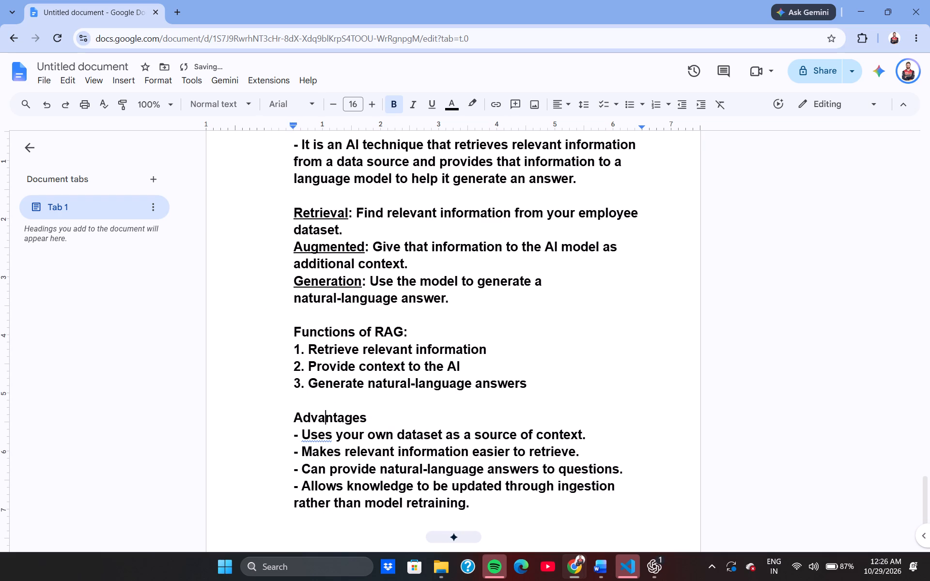
click(322, 441)
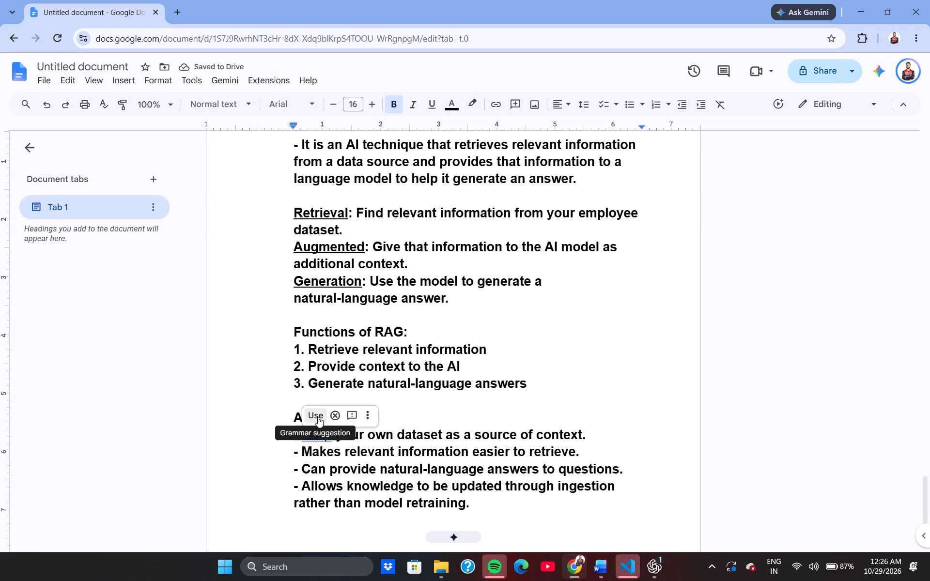
click(318, 417)
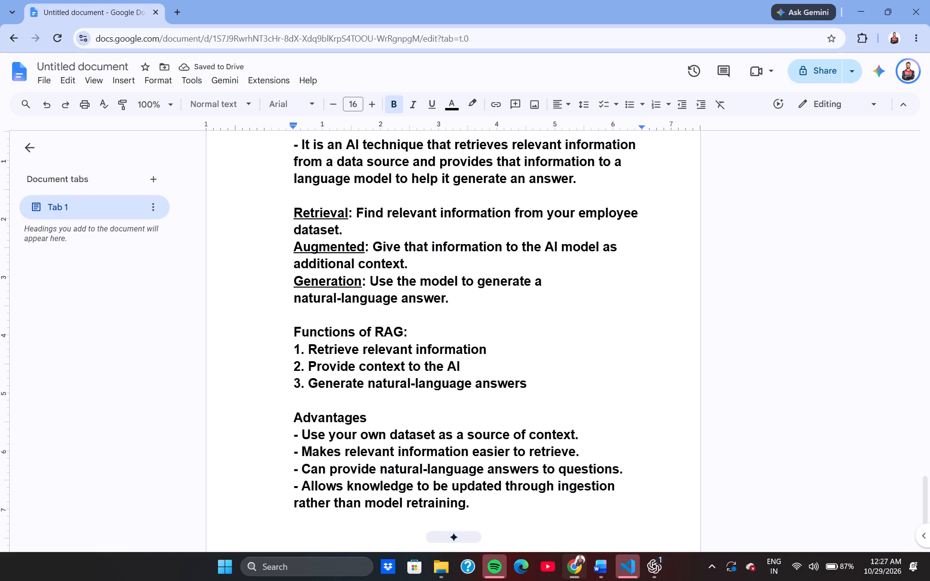
drag(357, 435, 338, 436)
drag(338, 436, 326, 437)
text(s its)
key(space)
key(BackSpace)
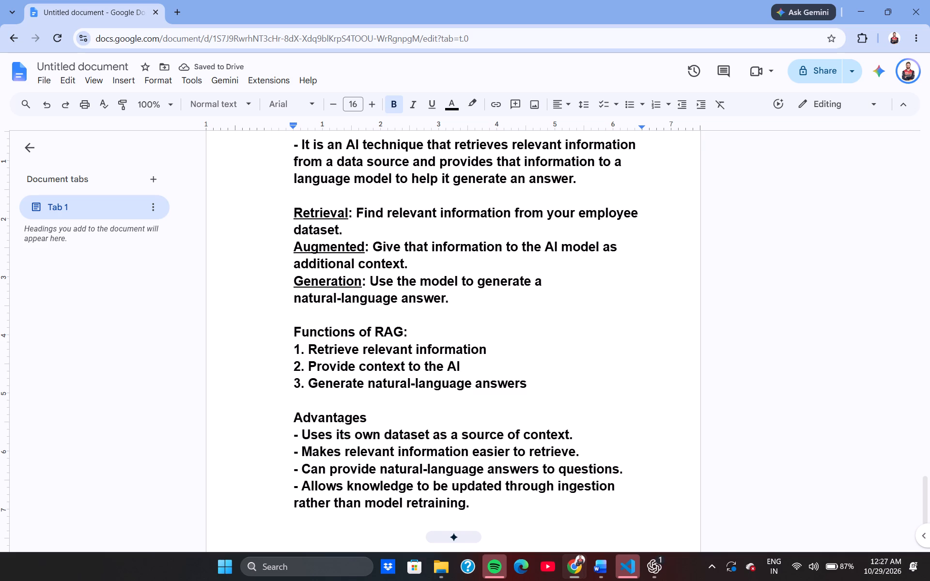
Place the text cursor on the last empty line below the RAG advantages list.
scroll(498, 474, down, 1)
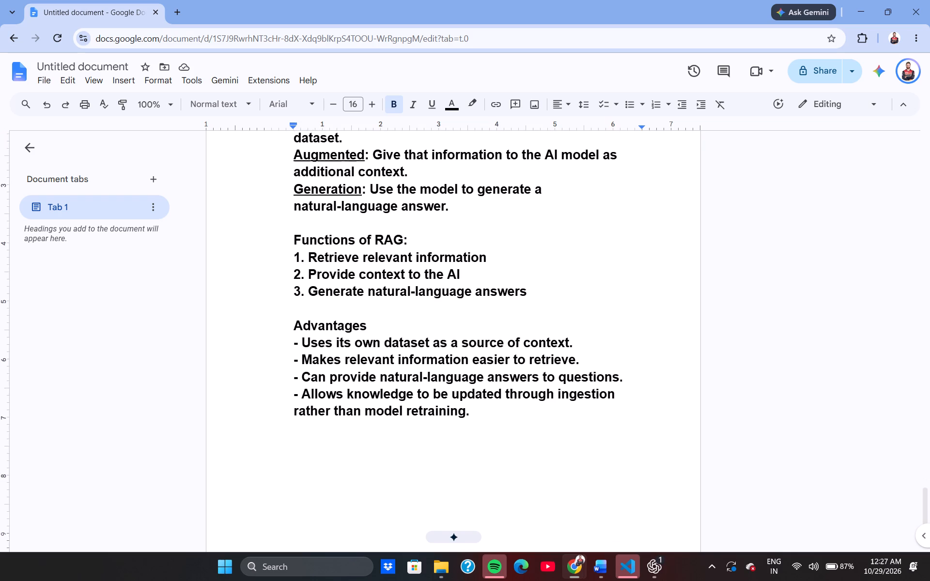
scroll(498, 474, down, 1)
click(470, 467)
scroll(470, 467, down, 4)
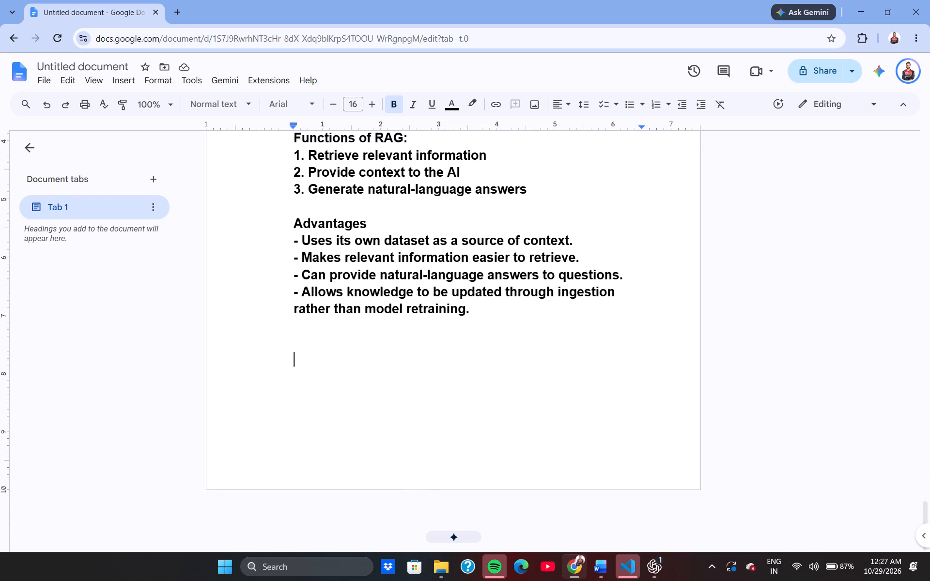
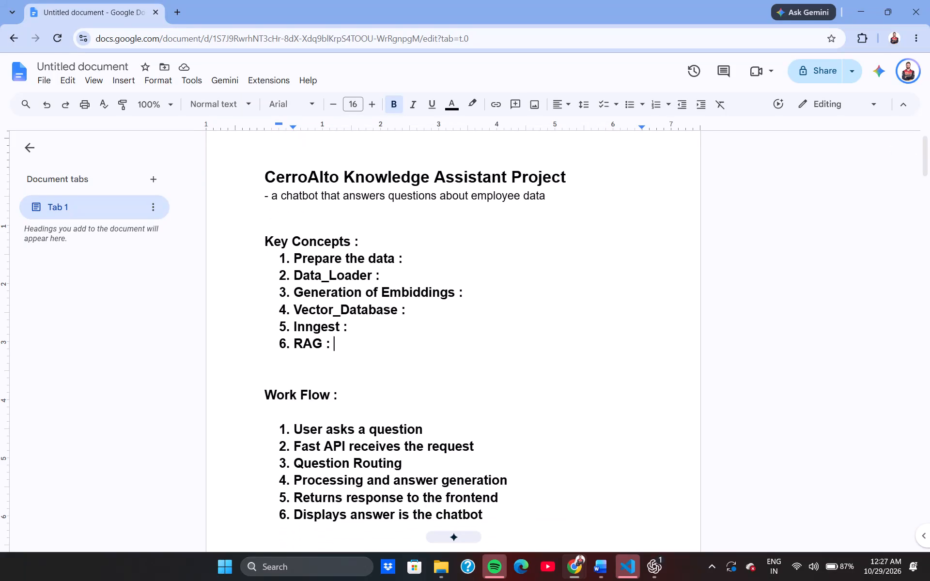
Add a seventh item reading "Fast Api :" to the Key Concepts list, below "RAG :".
key(Return)
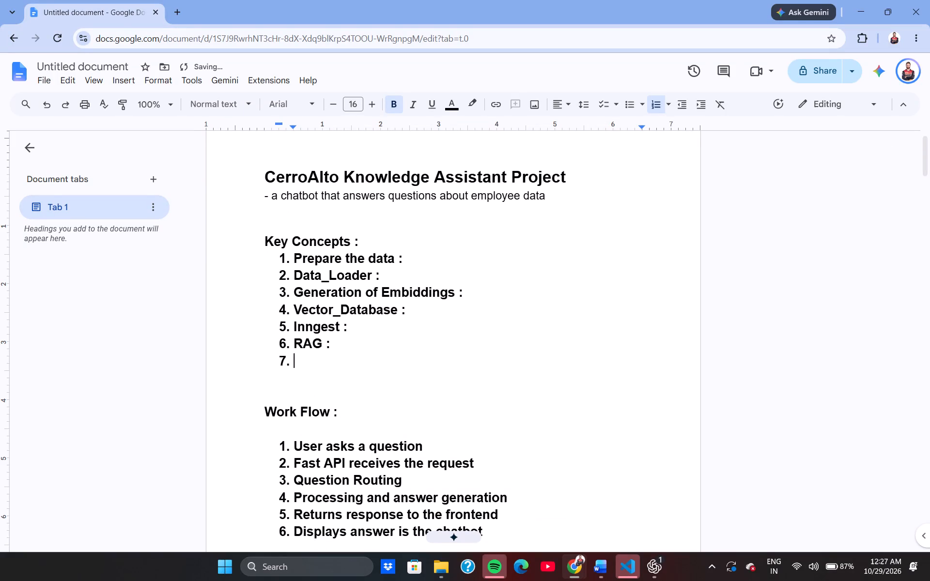
text(Fa)
text(st Api)
key(space)
key(shift+colon)
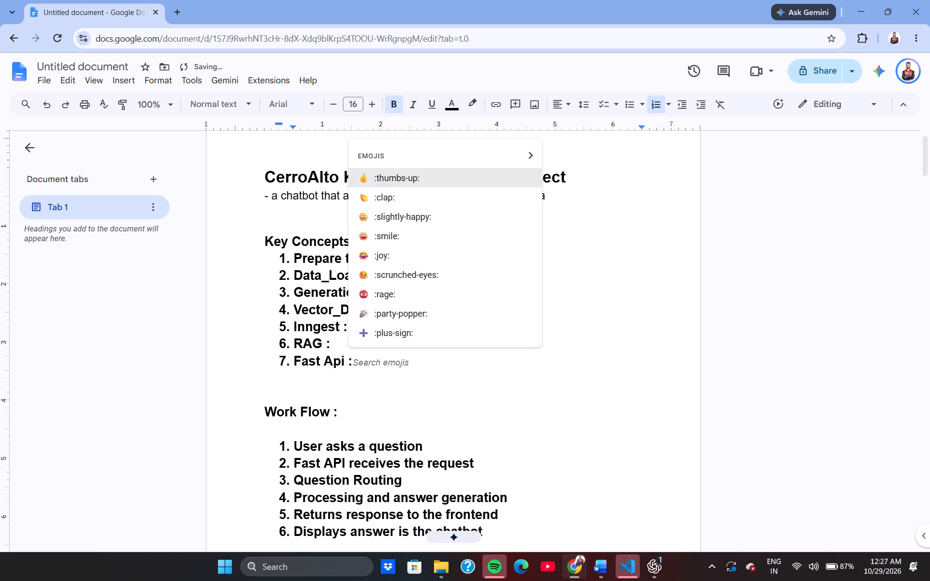
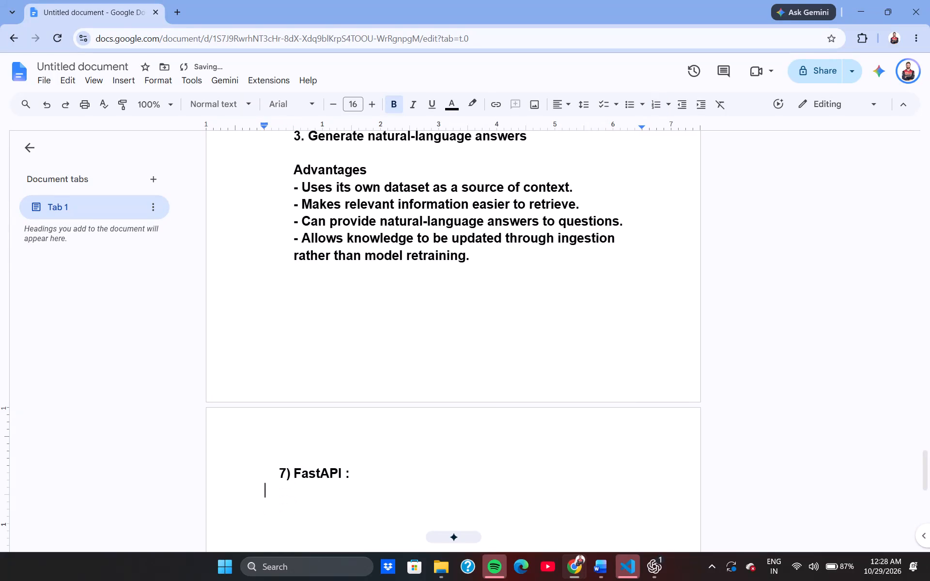
Replace the blank unnumbered line below the "FastAPI :" heading with a new empty item in the numbered list.
key(BackSpace)
key(Return)
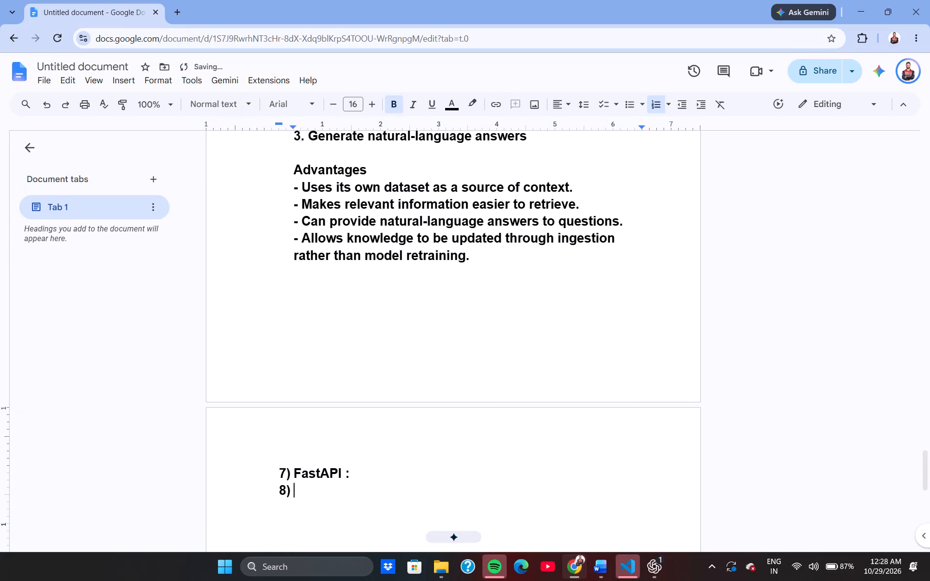
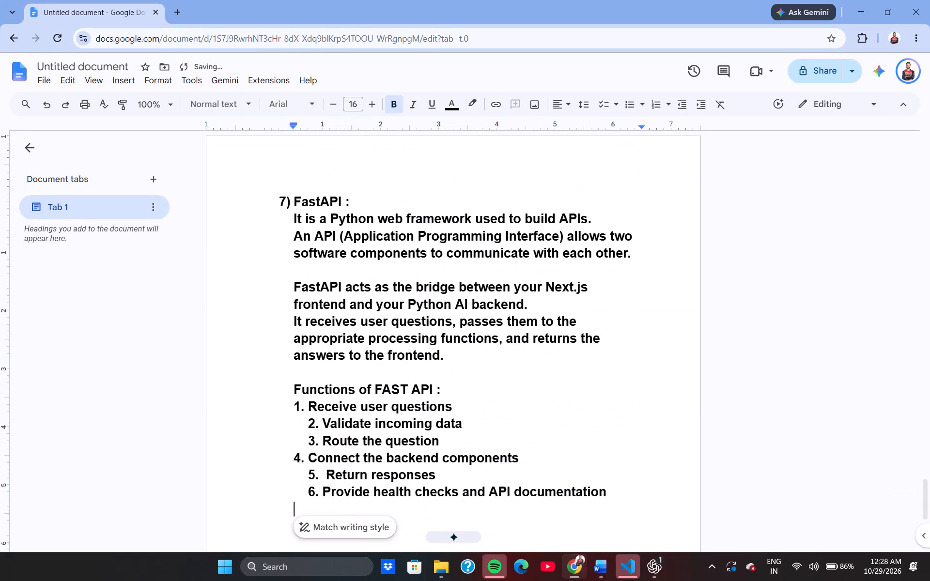
Reduce the leading spaces of items 2 and 3 in the "Functions of FAST API" list to a single space each.
click(290, 459)
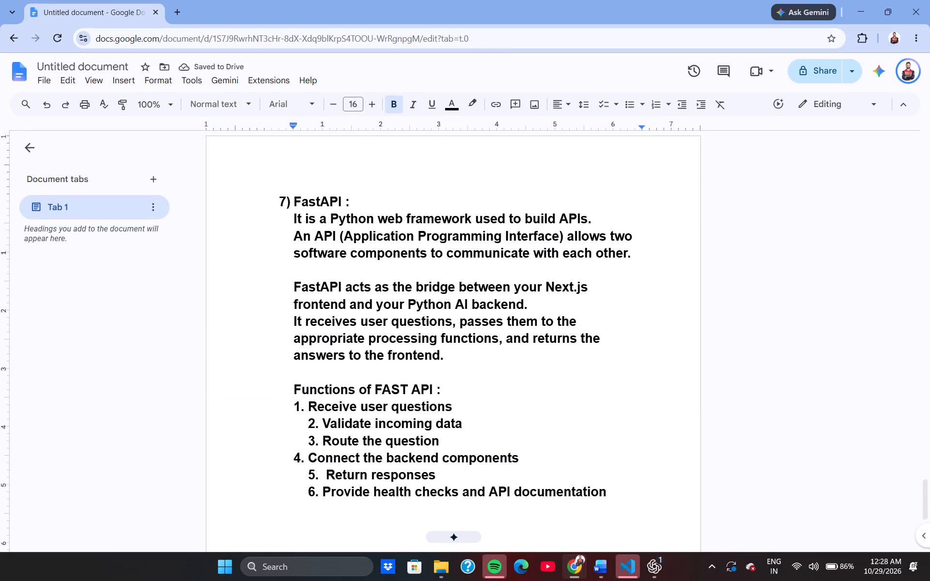
click(309, 419)
key(BackSpace)
key(BackSpace)
key(BackSpace)
key(Down)
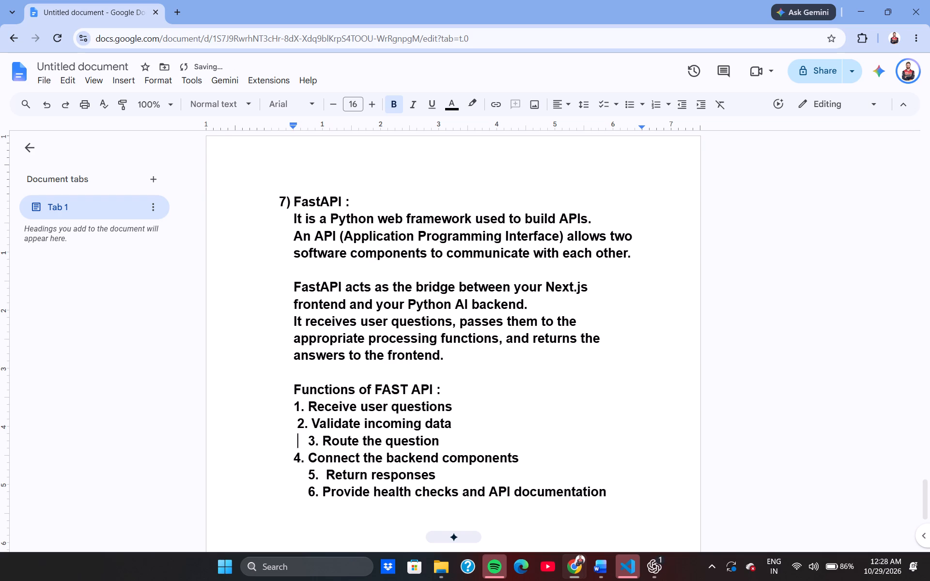
key(Right)
key(Right)
key(Right)
key(BackSpace)
key(BackSpace)
key(BackSpace)
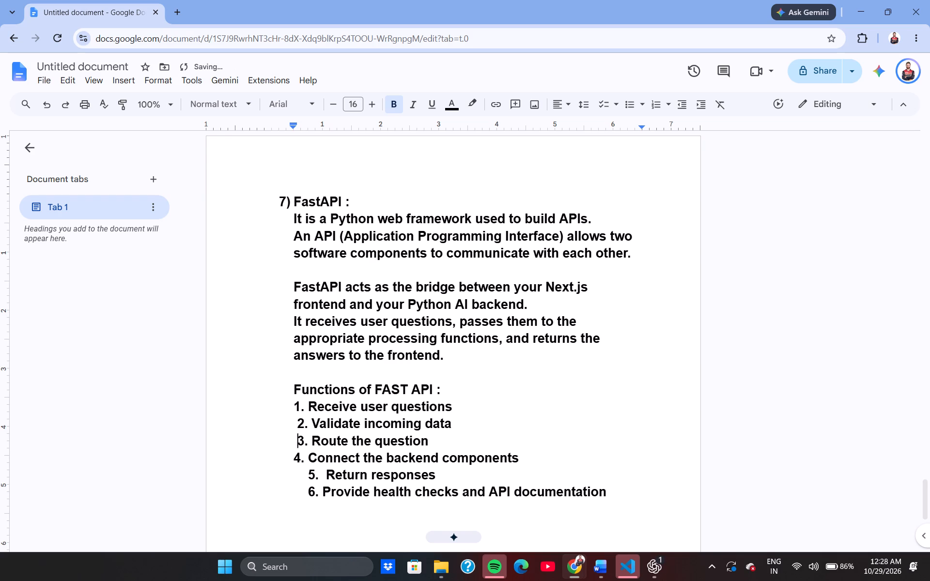
key(Up)
key(BackSpace)
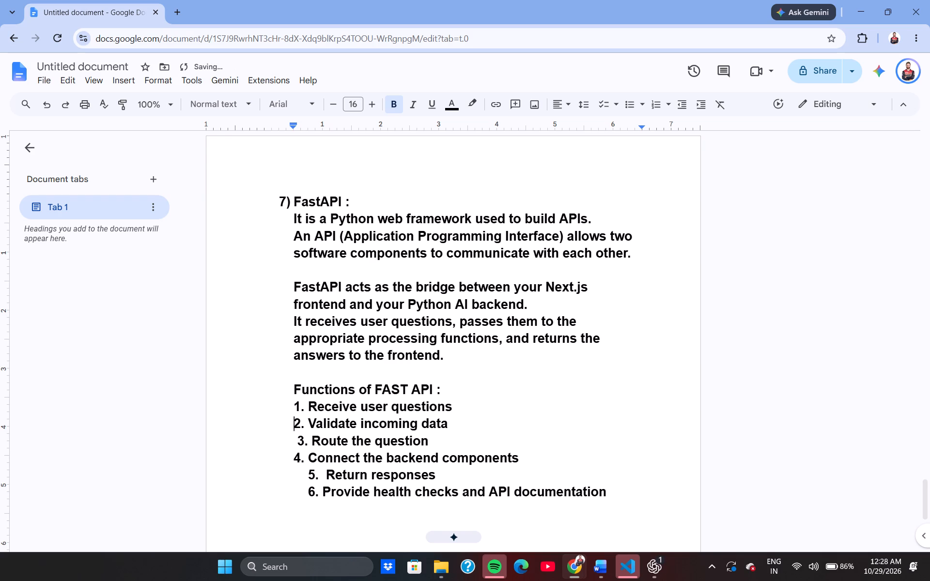
key(space)
Align items 4 and 5 of the functions list by giving each a single leading space before its number.
key(Down)
key(Down)
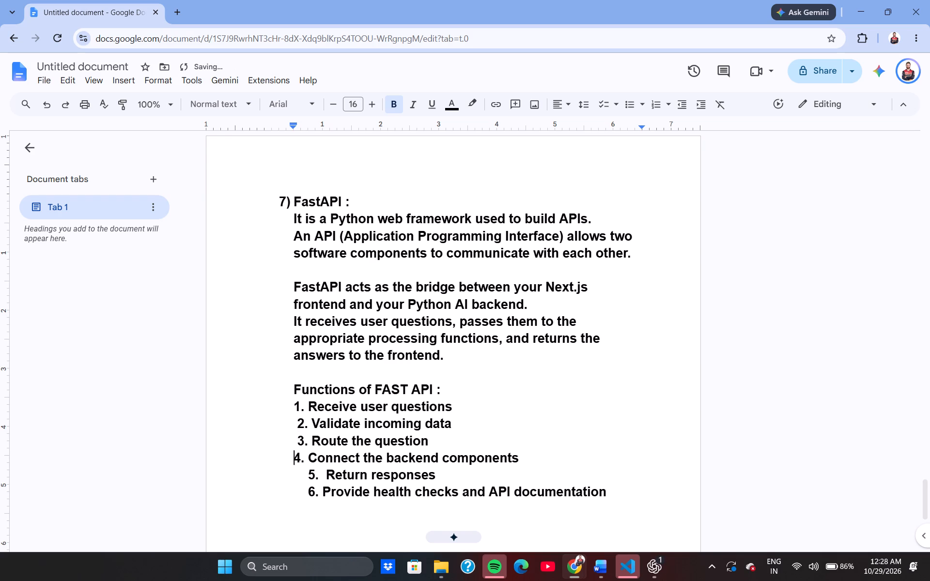
key(space)
key(space)
key(BackSpace)
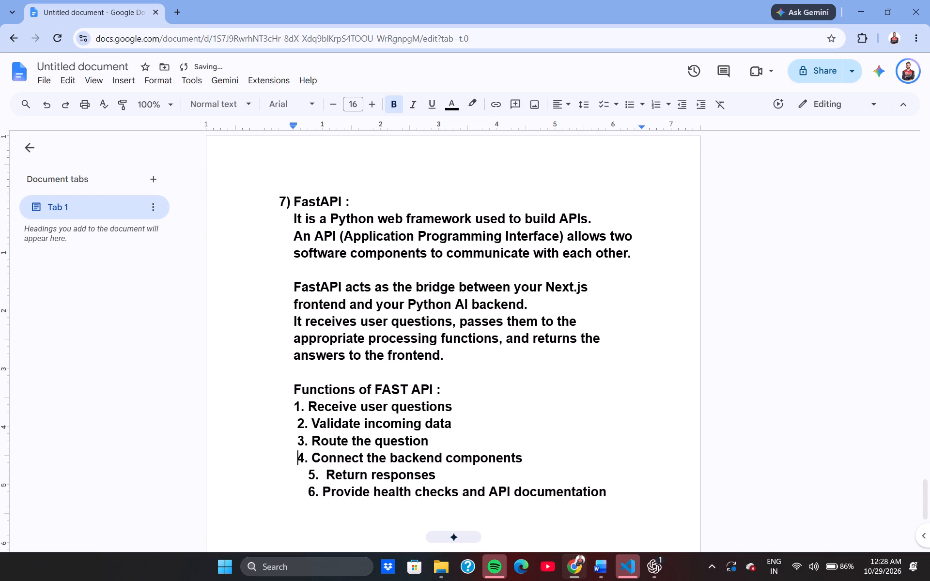
key(Down)
key(Right)
key(Right)
key(Right)
key(BackSpace)
key(BackSpace)
key(BackSpace)
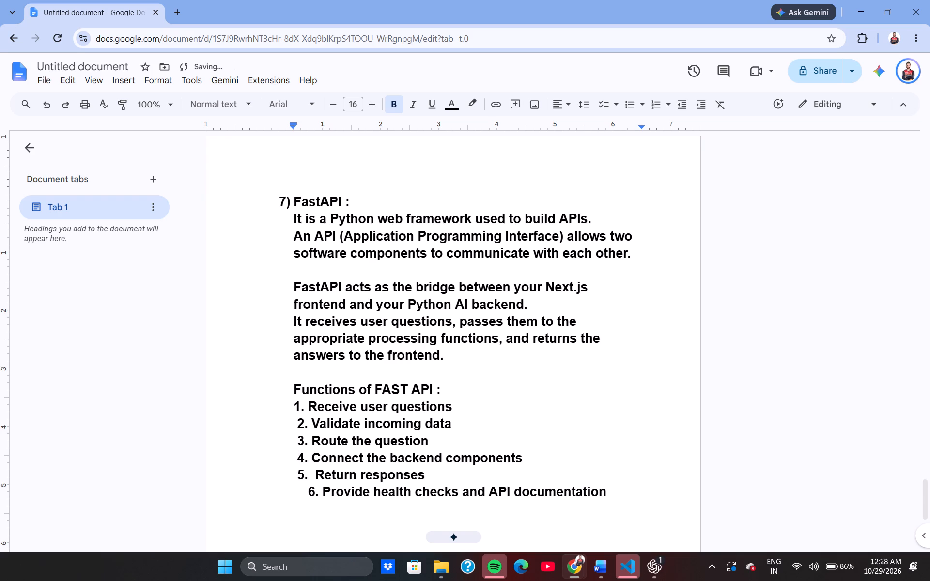
Give item 6 "Provide health checks and API documentation" and item 1 "Receive user questions" one leading space each to match the list.
key(Down)
key(Right)
key(Right)
key(Right)
key(space)
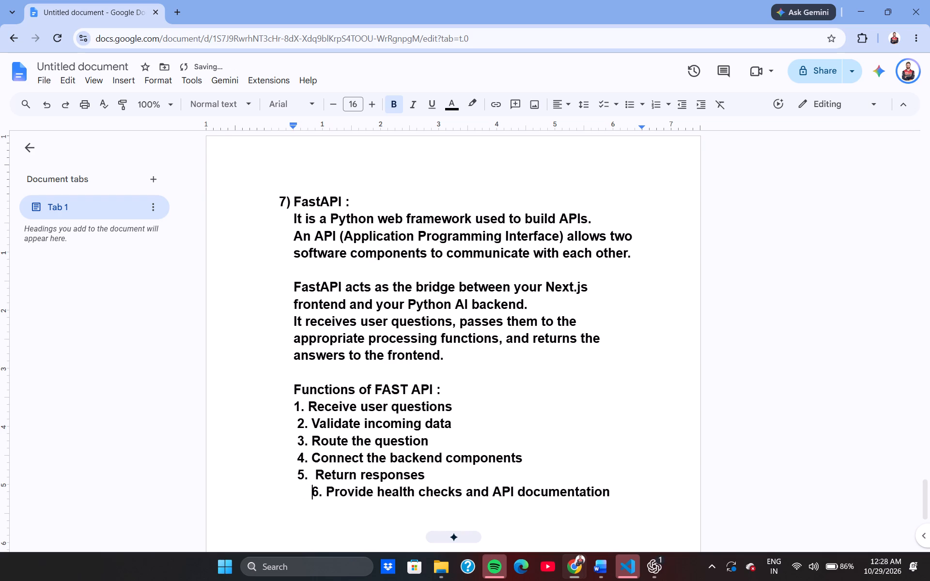
key(space)
key(BackSpace)
key(BackSpace)
key(BackSpace)
key(BackSpace)
key(BackSpace)
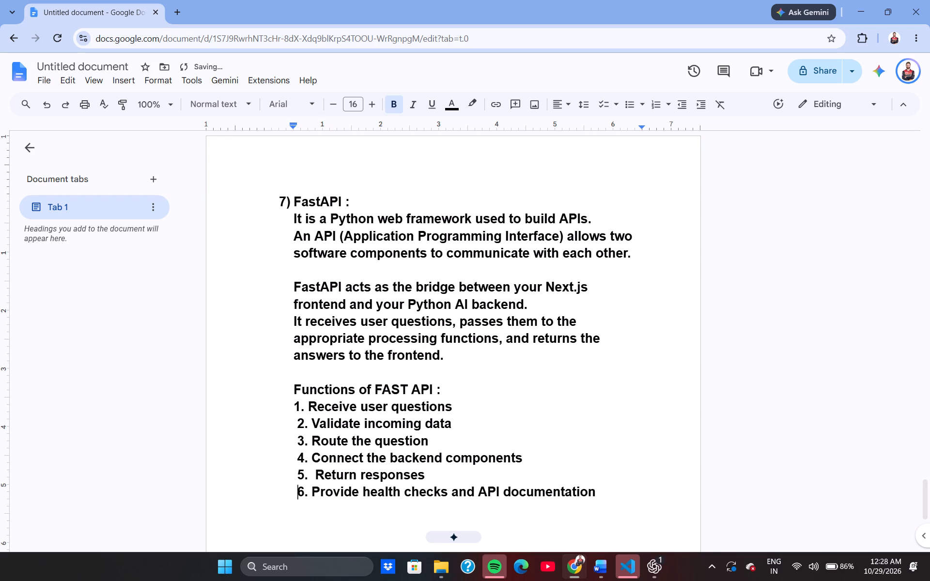
click(294, 406)
key(space)
Place the text cursor on the empty line below the finished functions list, leaving a blank gap after item 6.
click(372, 537)
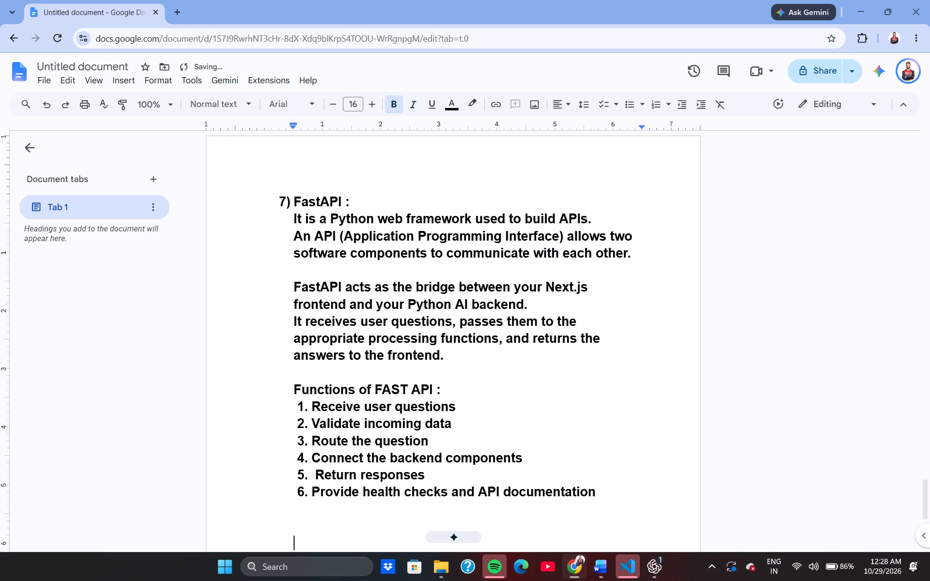
scroll(374, 393, down, 1)
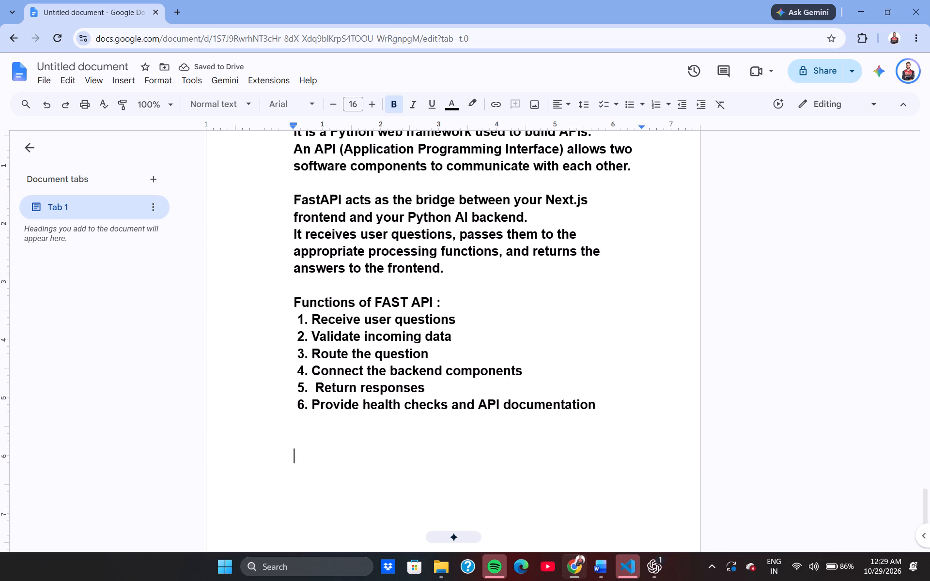
scroll(374, 393, down, 1)
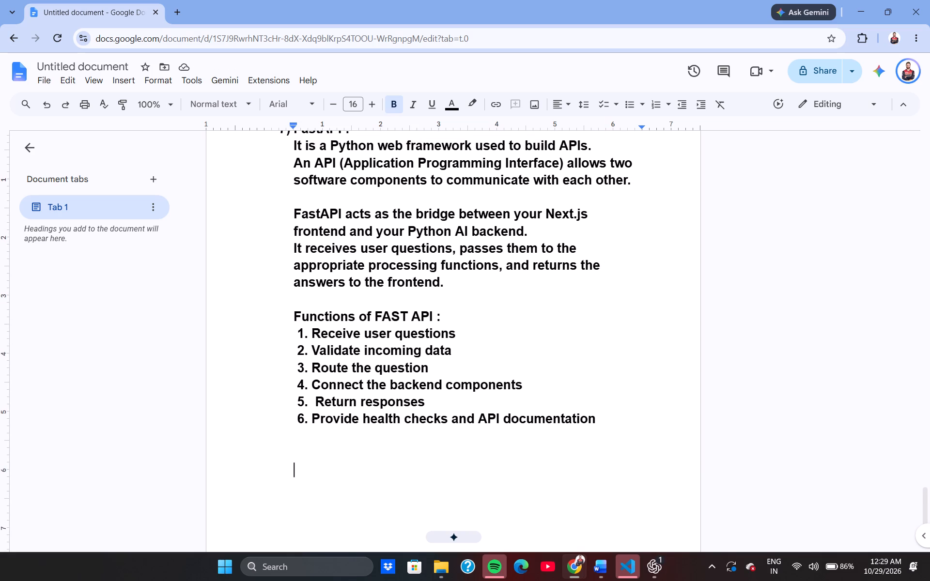
scroll(374, 393, down, 1)
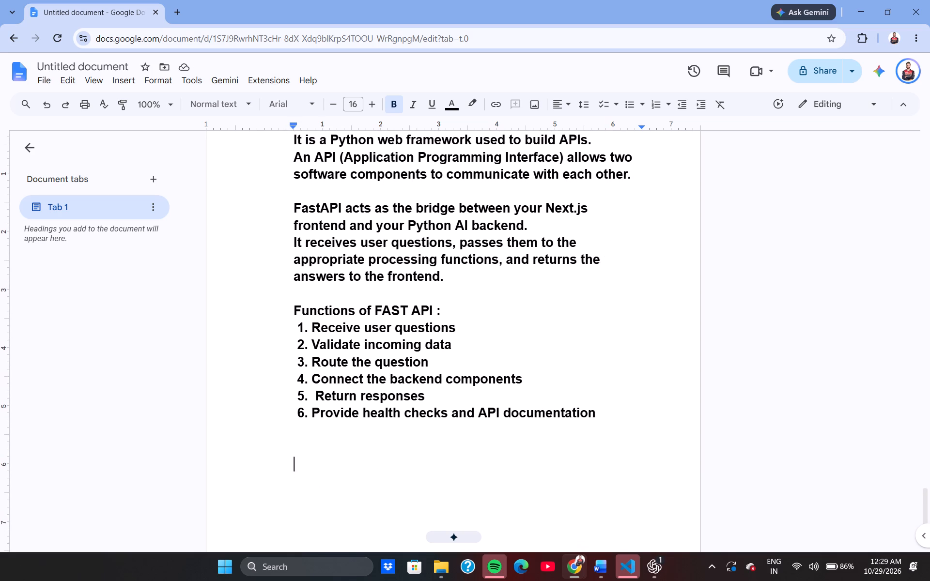
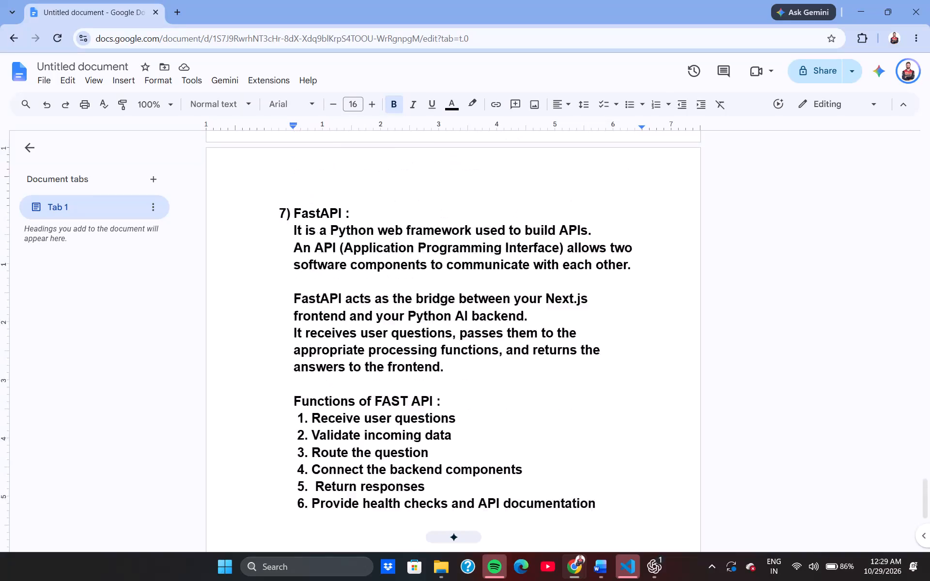
Review the written sections from FastAPI back to the component and Work Flow lists, and down to the Vector_Database section.
scroll(378, 240, up, 15)
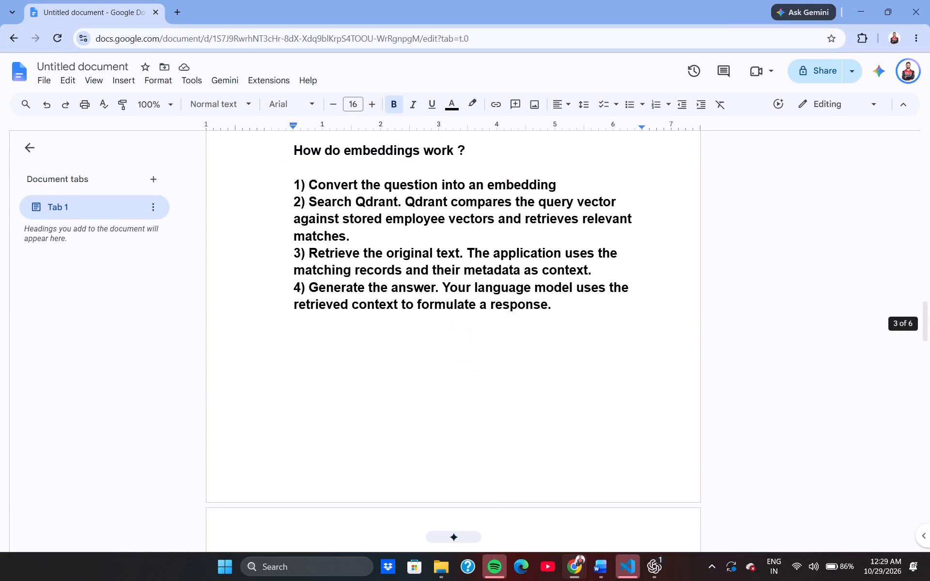
scroll(378, 240, up, 12)
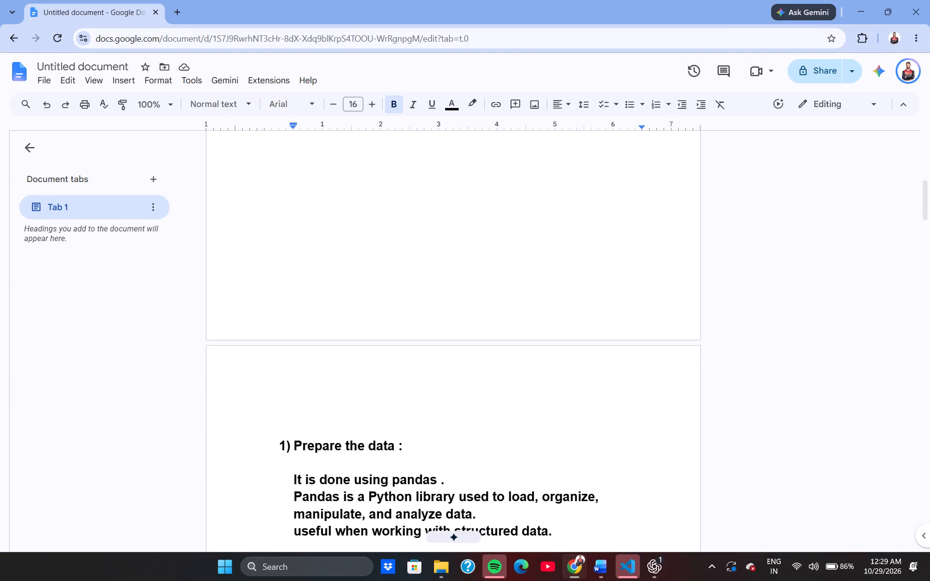
scroll(378, 240, up, 3)
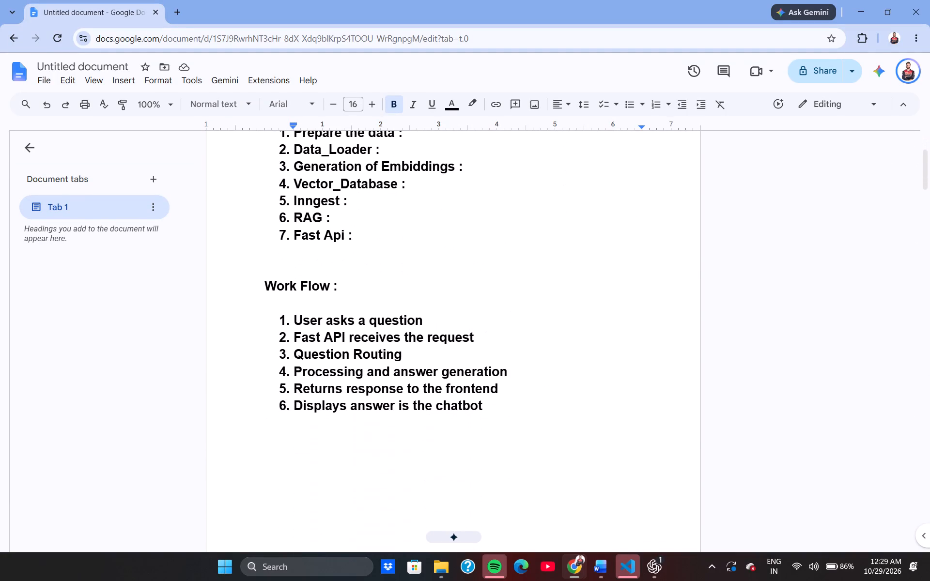
scroll(378, 240, up, 4)
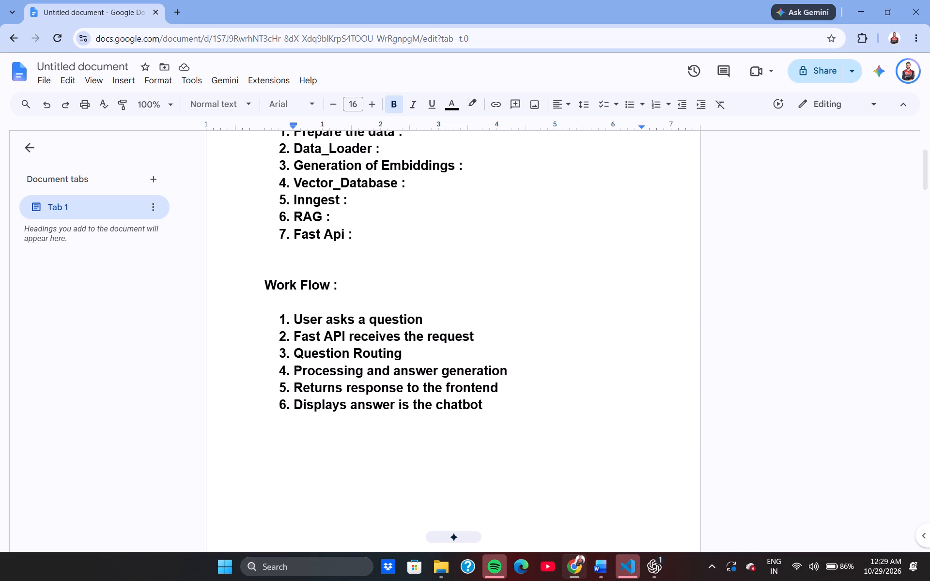
scroll(378, 240, up, 2)
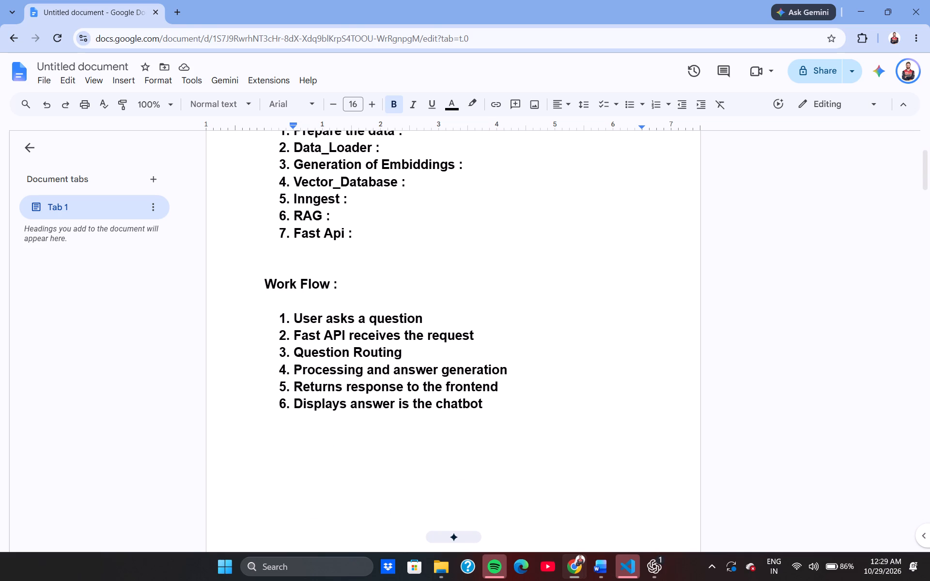
scroll(378, 240, down, 10)
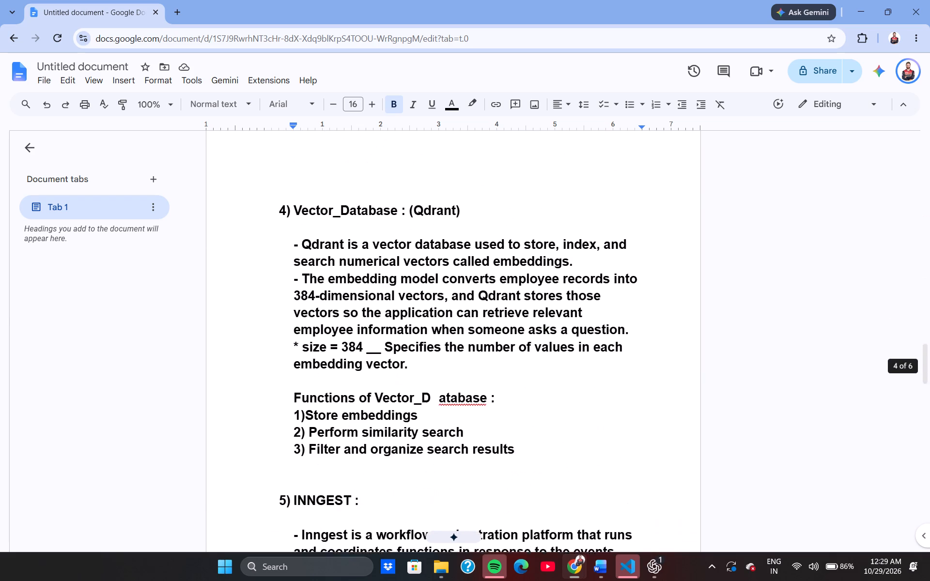
scroll(378, 240, down, 1)
Save the document with the cursor placed in the Vector_Database (Qdrant) section.
click(378, 240)
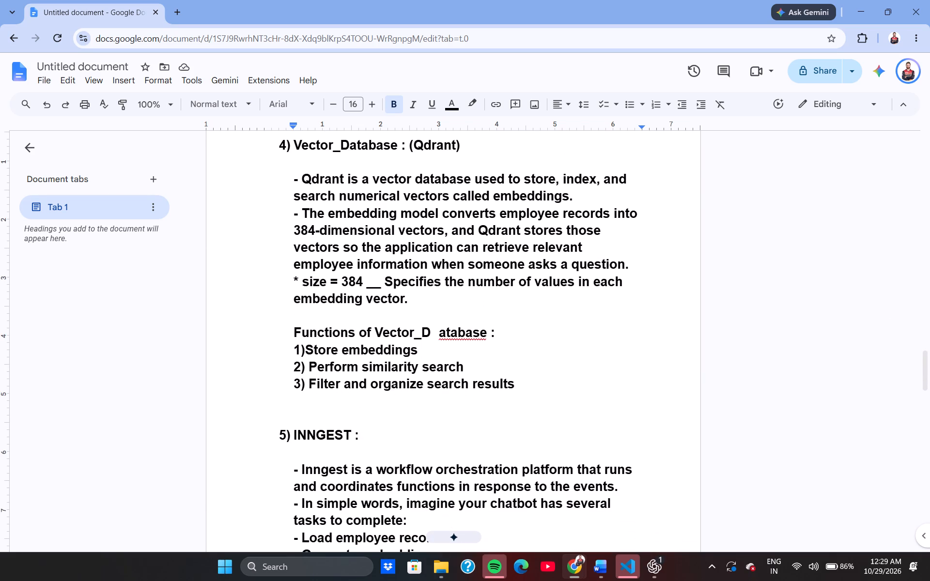
key(ctrl+s)
key(ctrl+s)
key(ctrl+s)
key(ctrl+s)
key(ctrl+s)
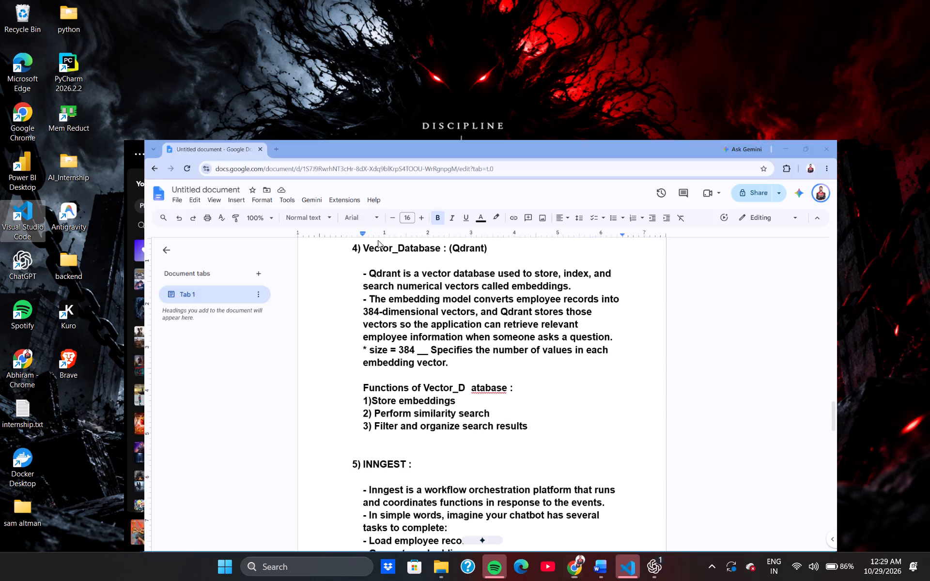